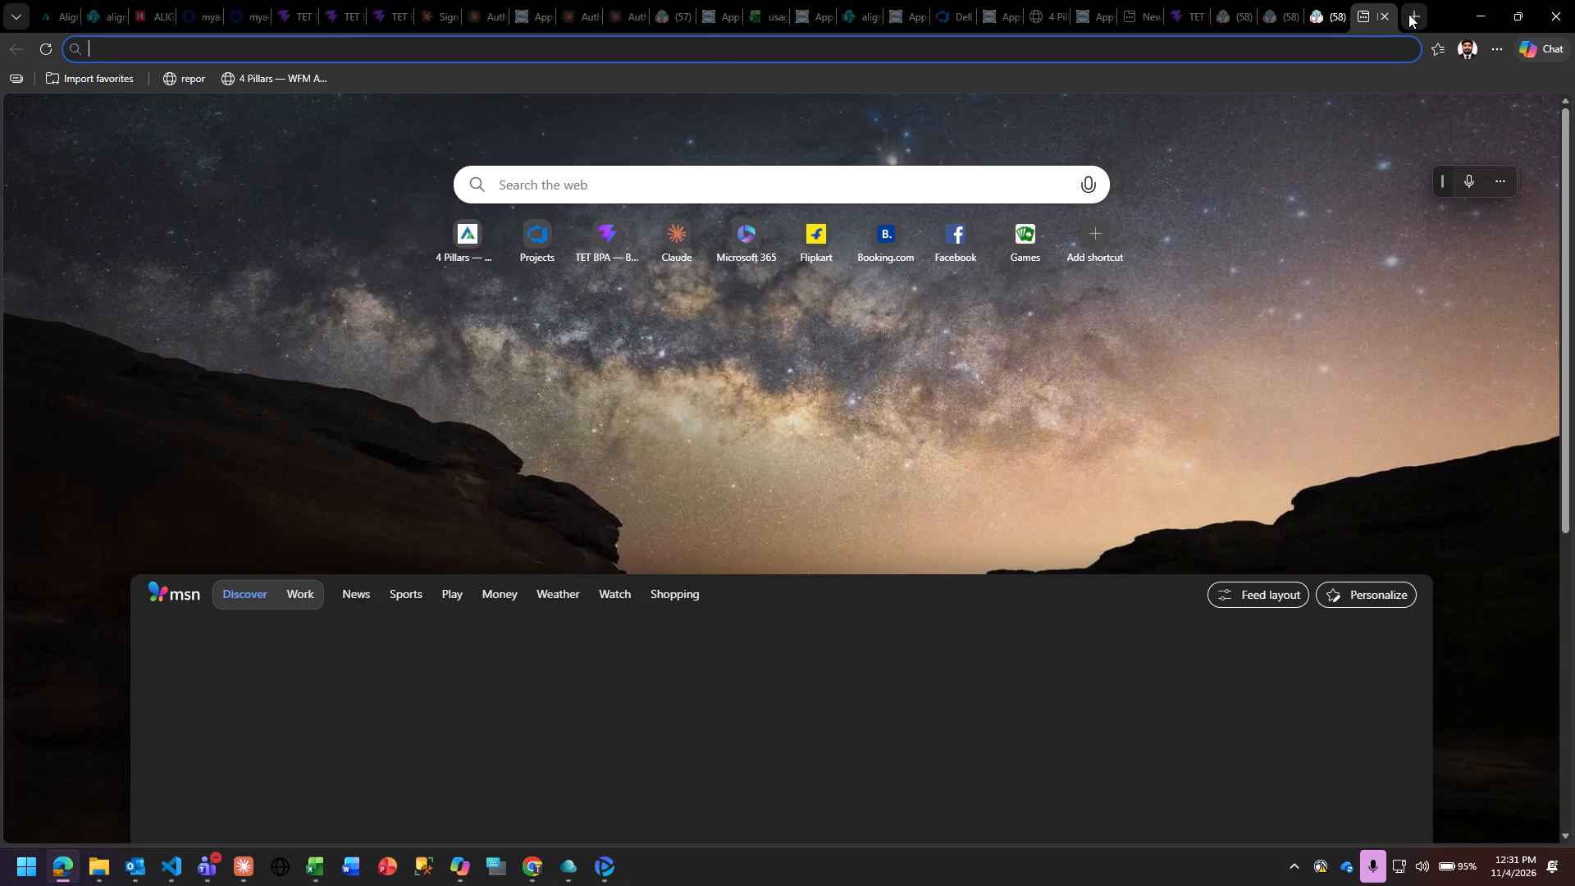
# Open the bookmarked 4 Pillars WFM Agentic RCA site and launch its Forecasting Agent.
pyautogui.click(285, 85)
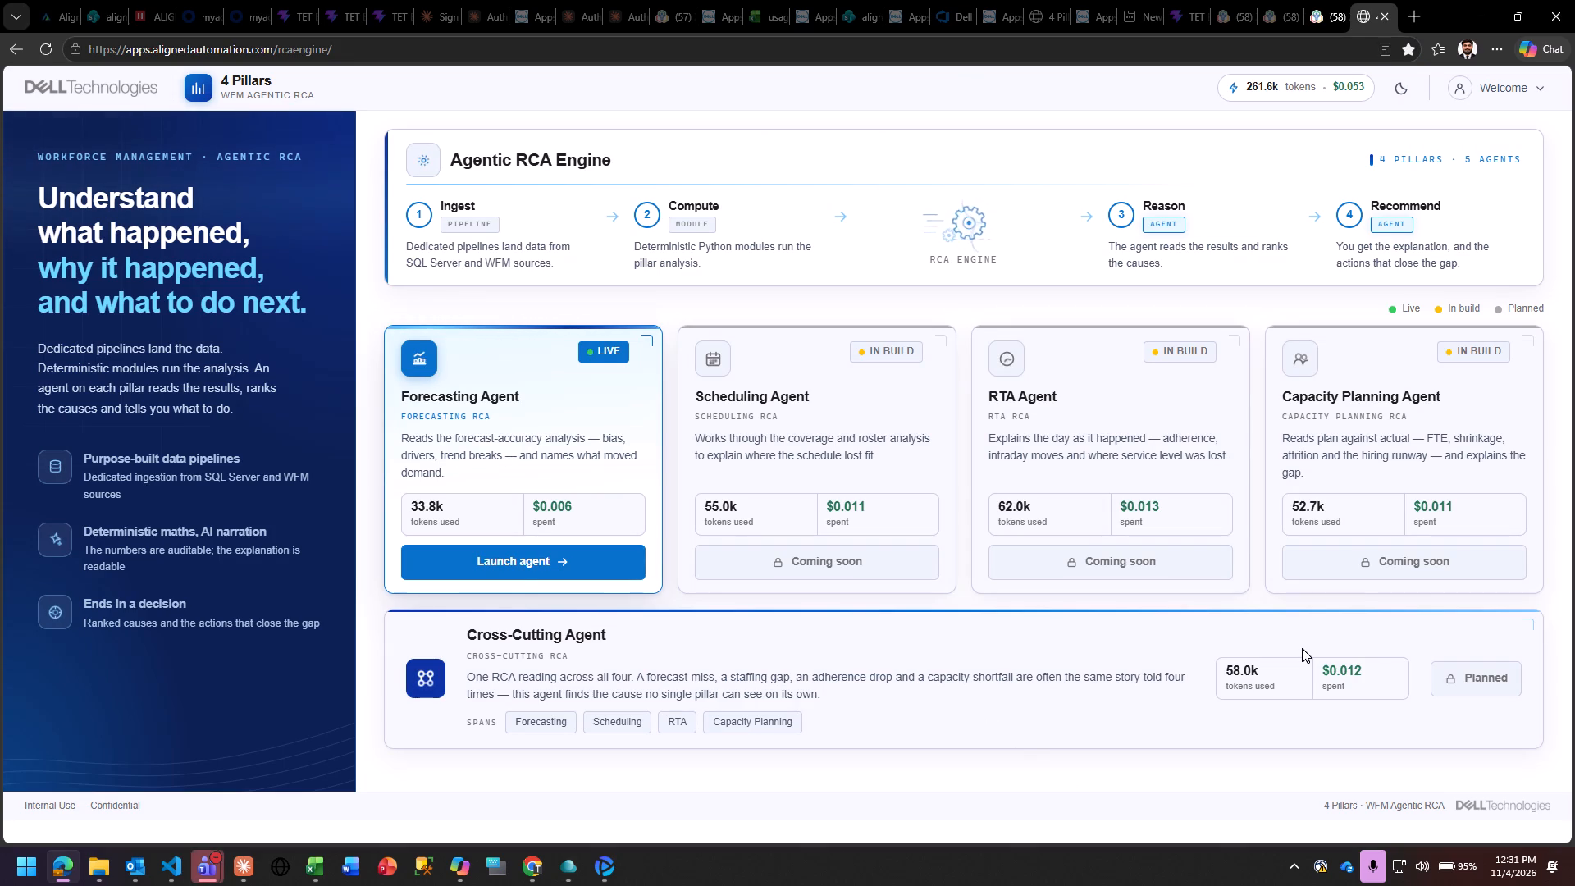
pyautogui.click(516, 560)
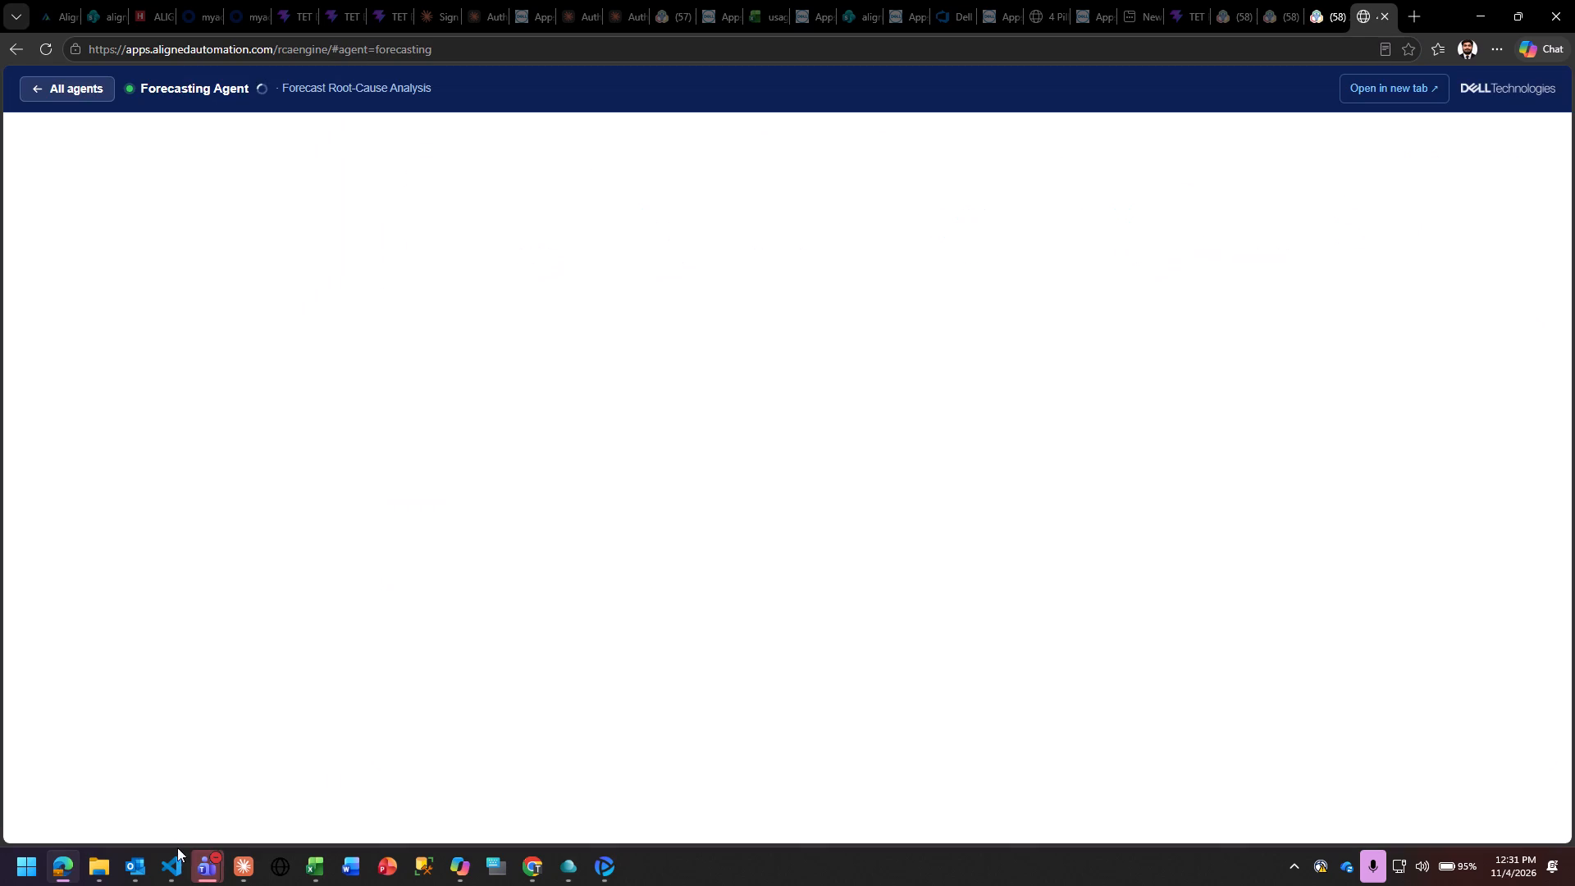
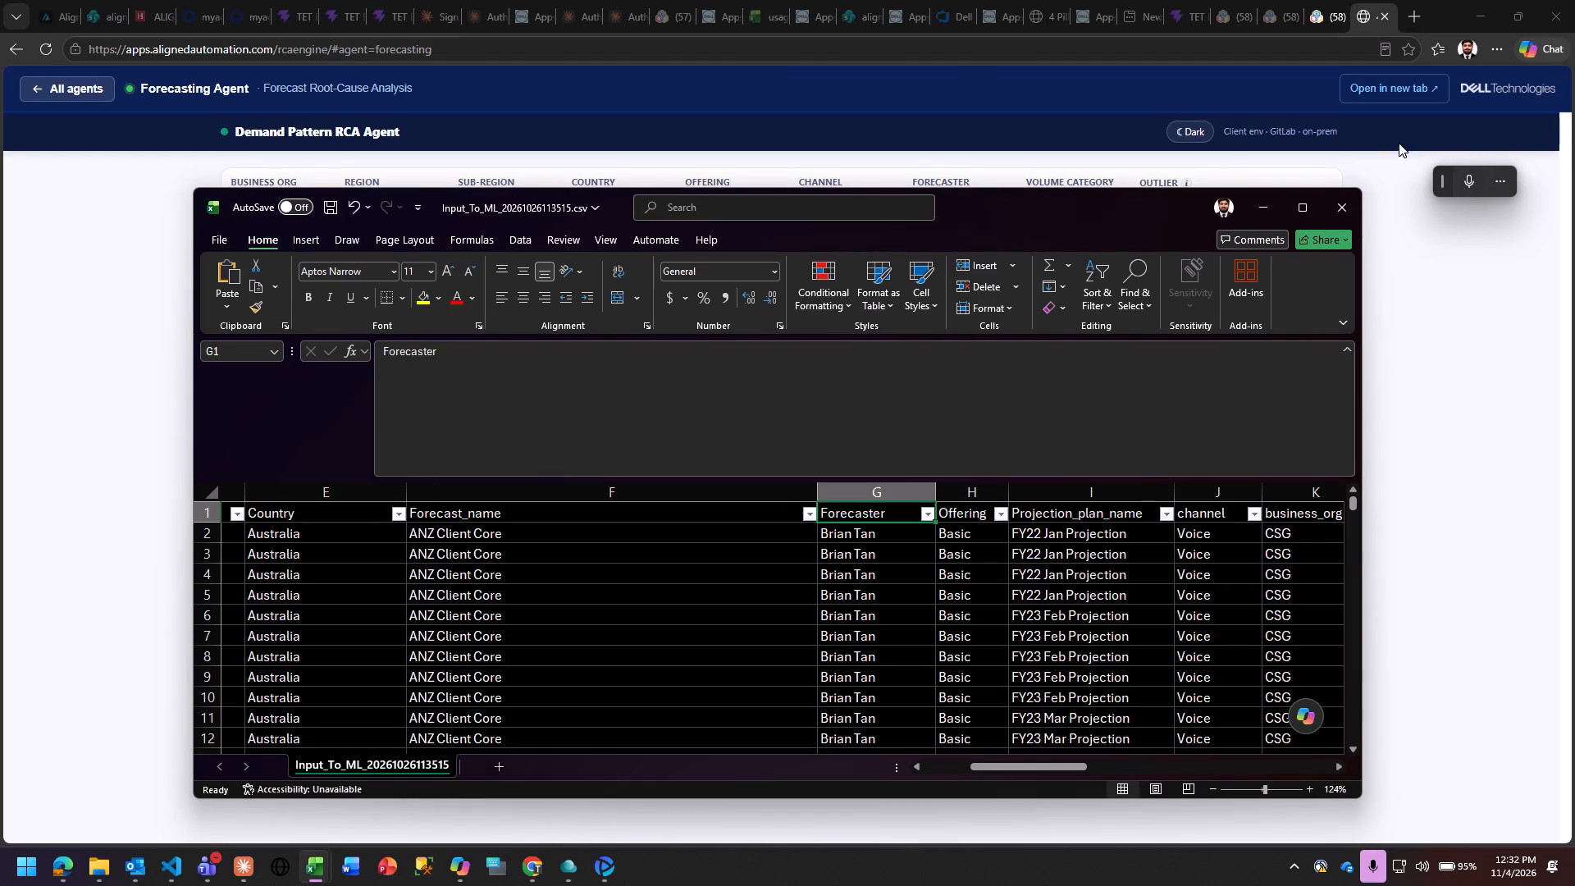
# Maximize the Input_To_ML CSV workbook and examine the distinct values available in the SubRegion and Country columns' filters.
pyautogui.click(1290, 212)
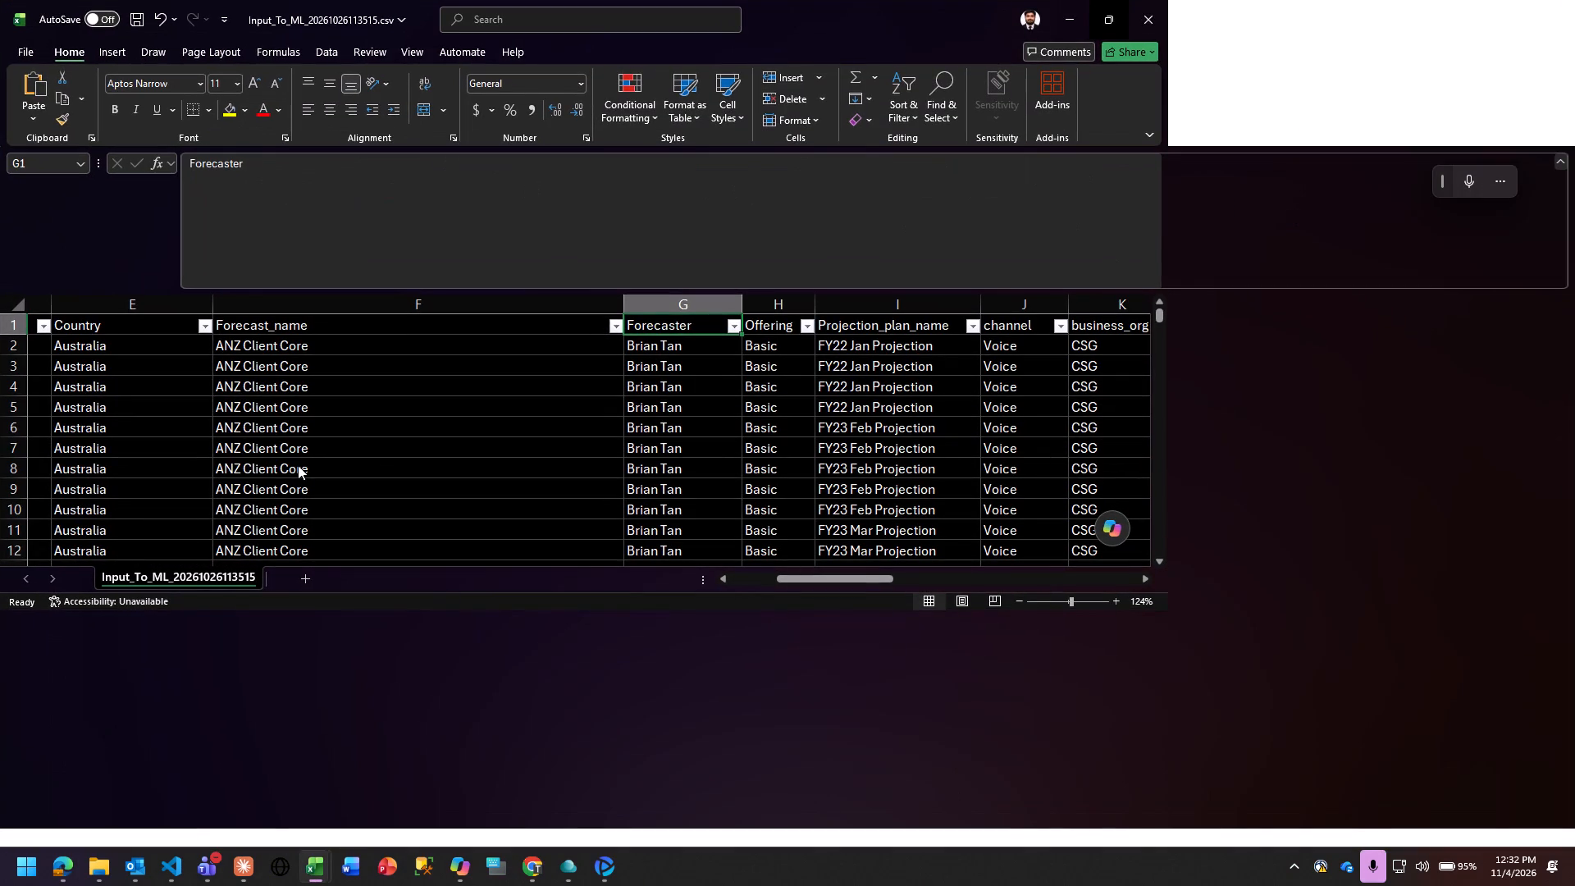
pyautogui.hscroll(7, 298, 465)
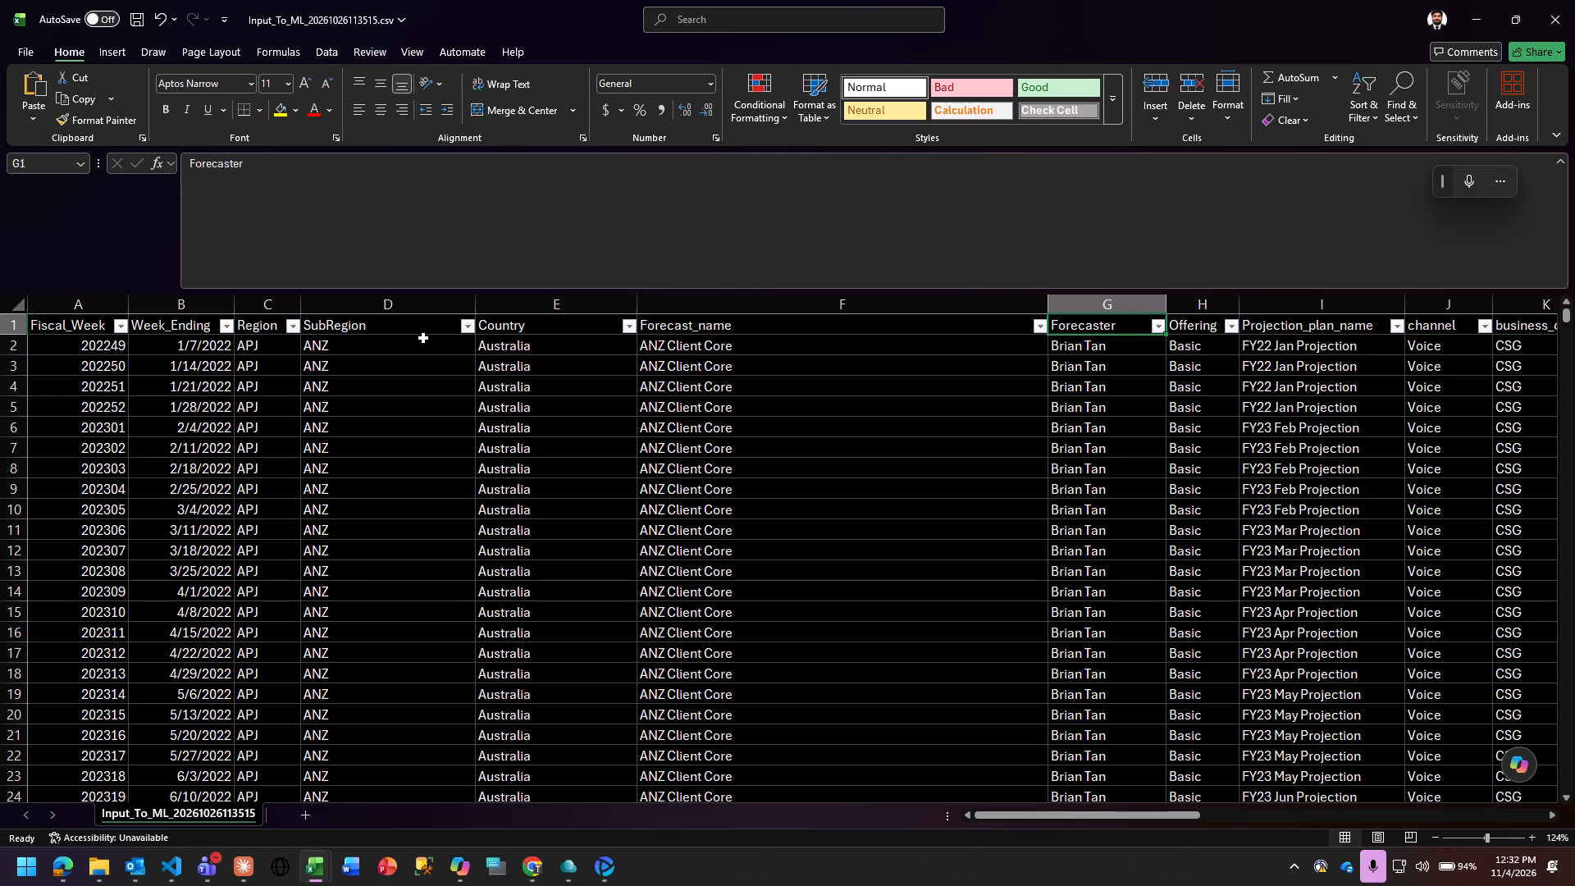
pyautogui.click(468, 326)
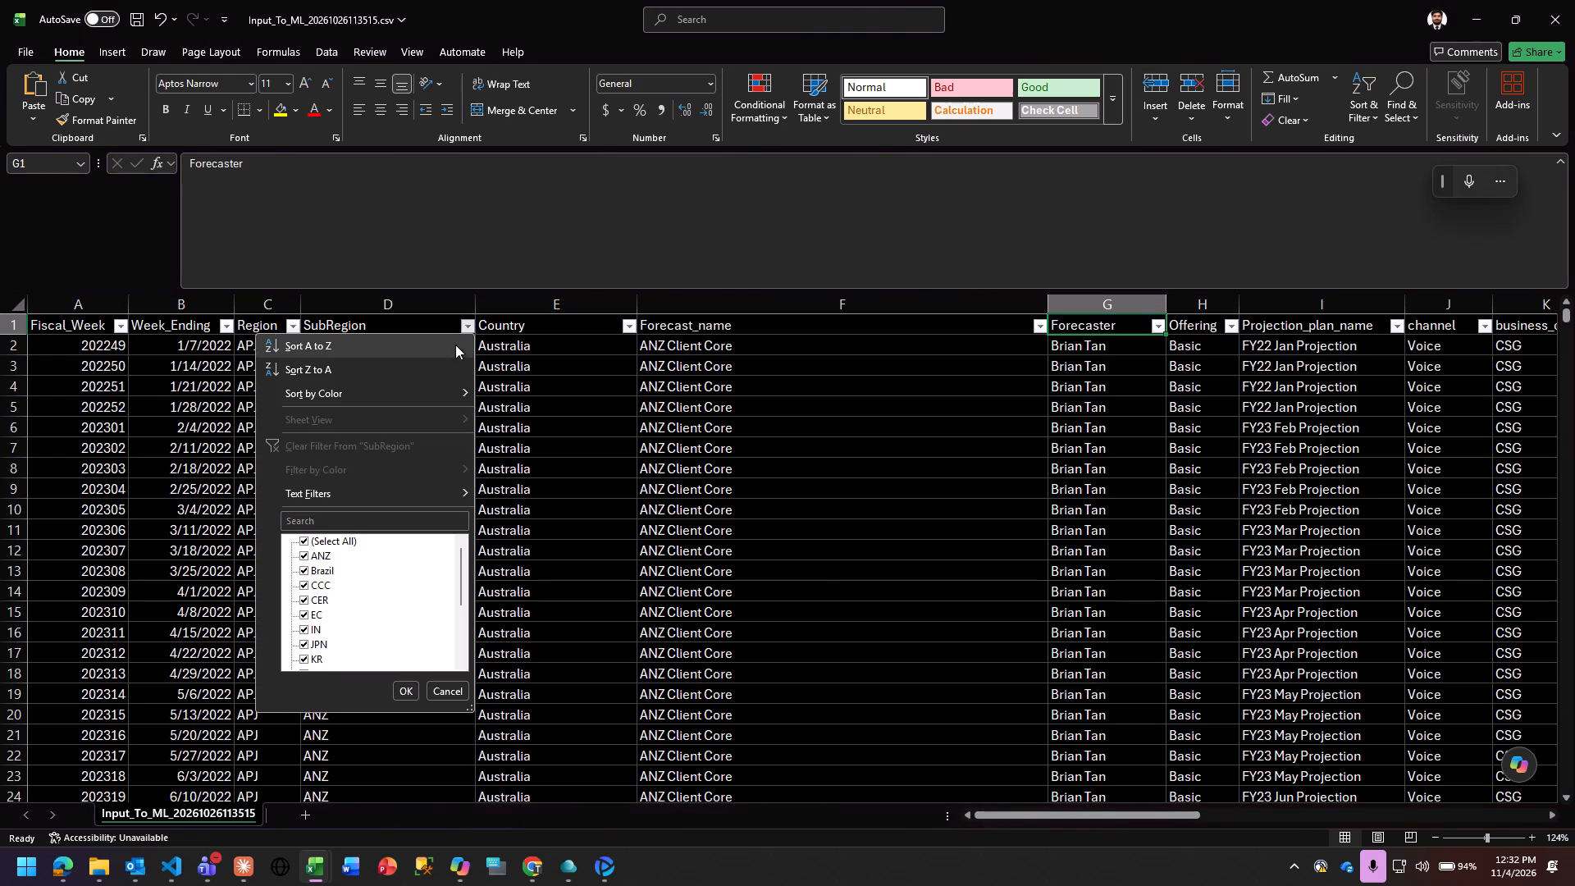
pyautogui.scroll(-1, 331, 605)
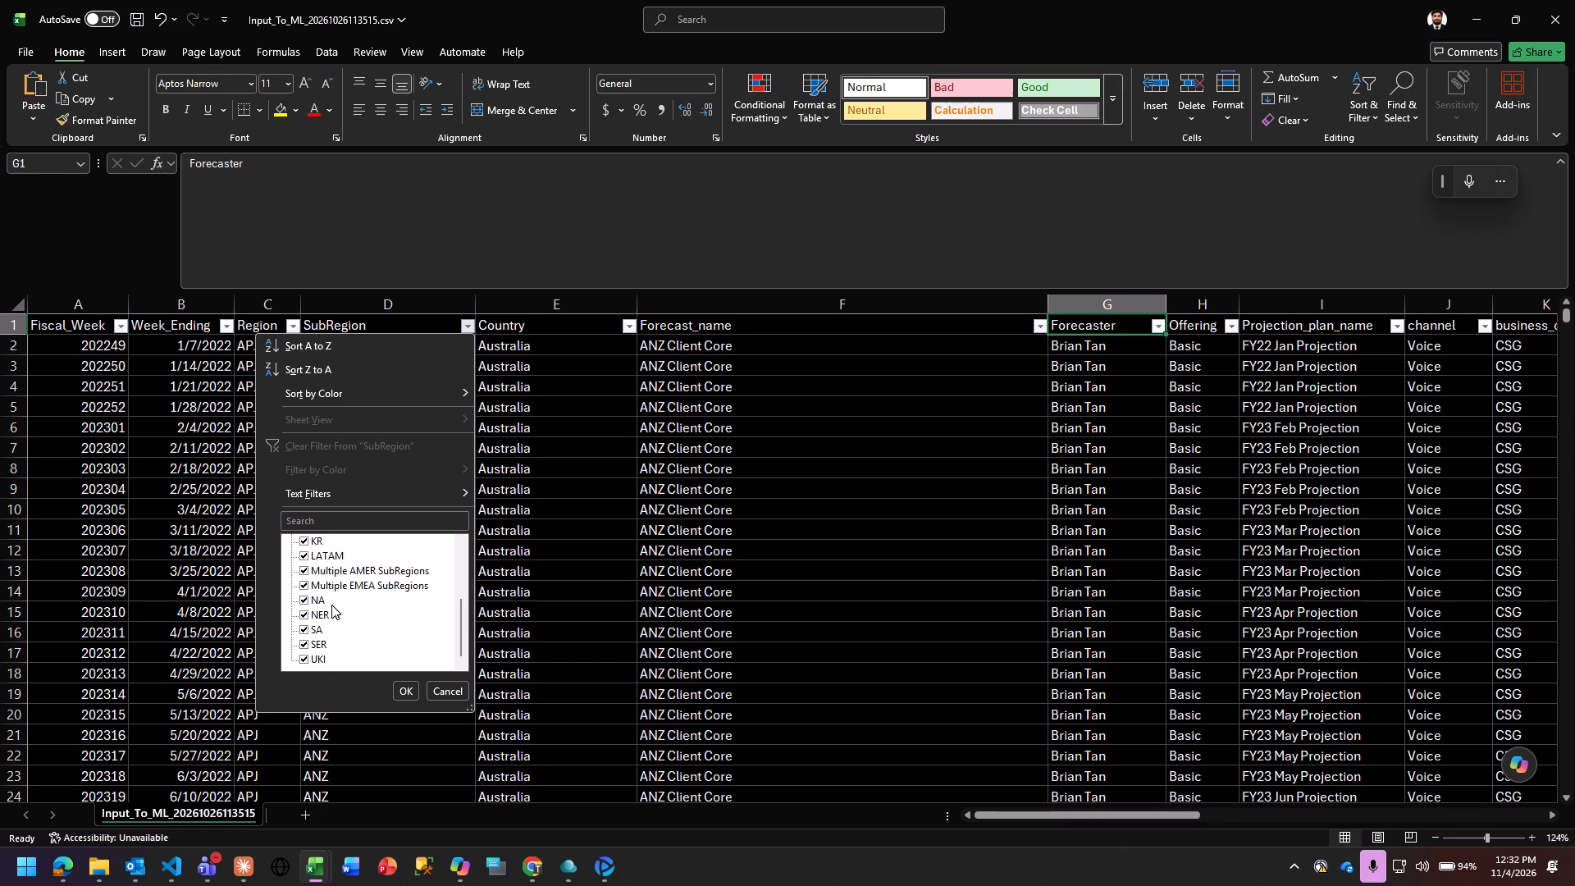
pyautogui.scroll(-1, 331, 605)
pyautogui.click(514, 523)
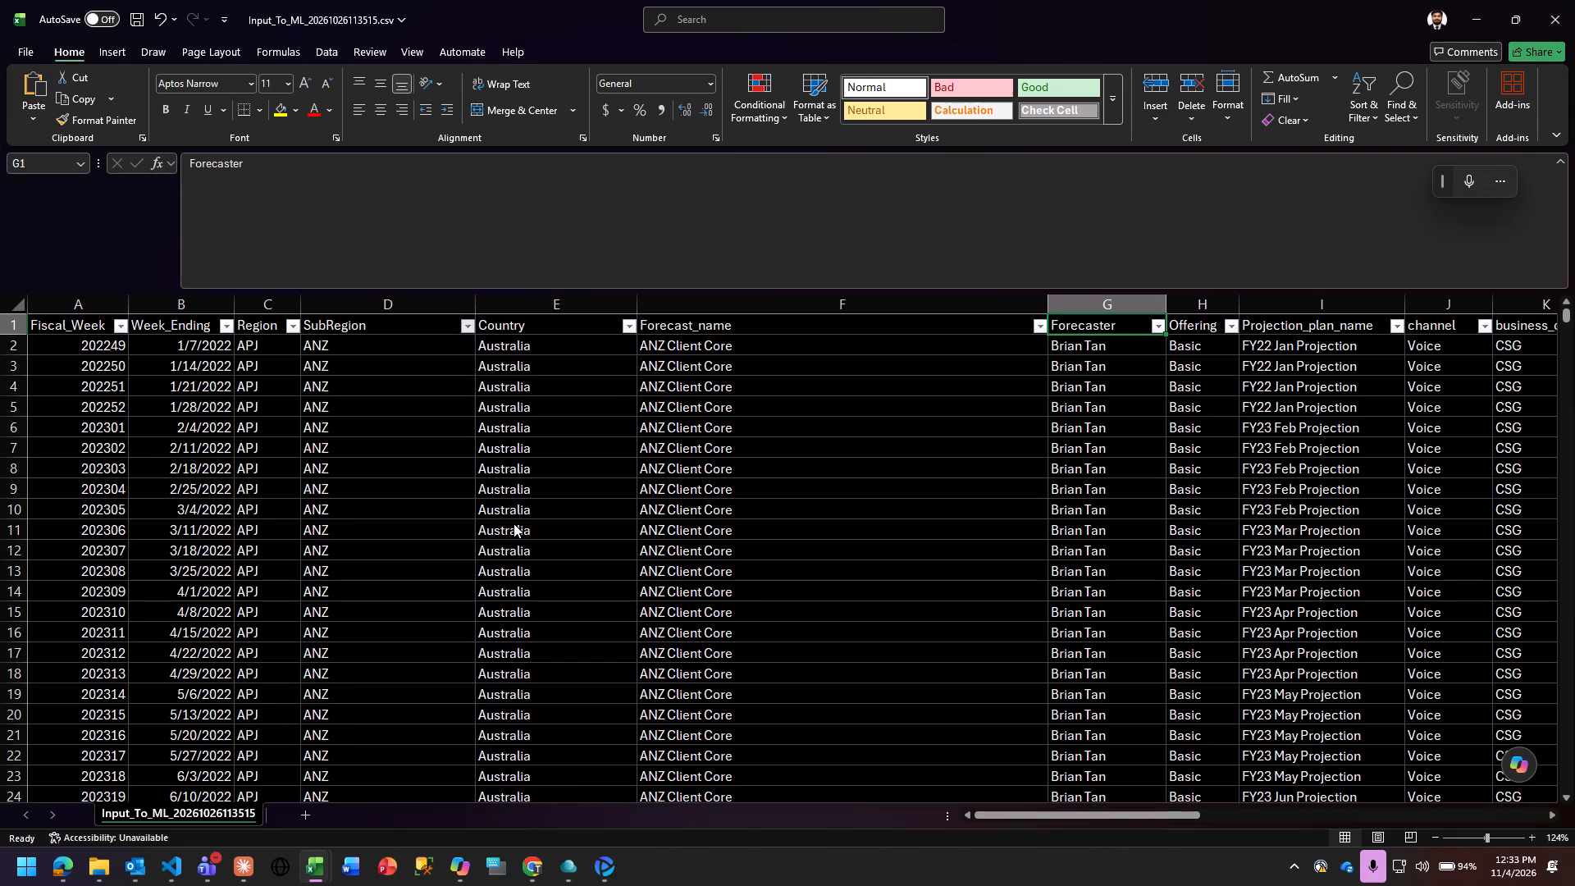
pyautogui.click(628, 331)
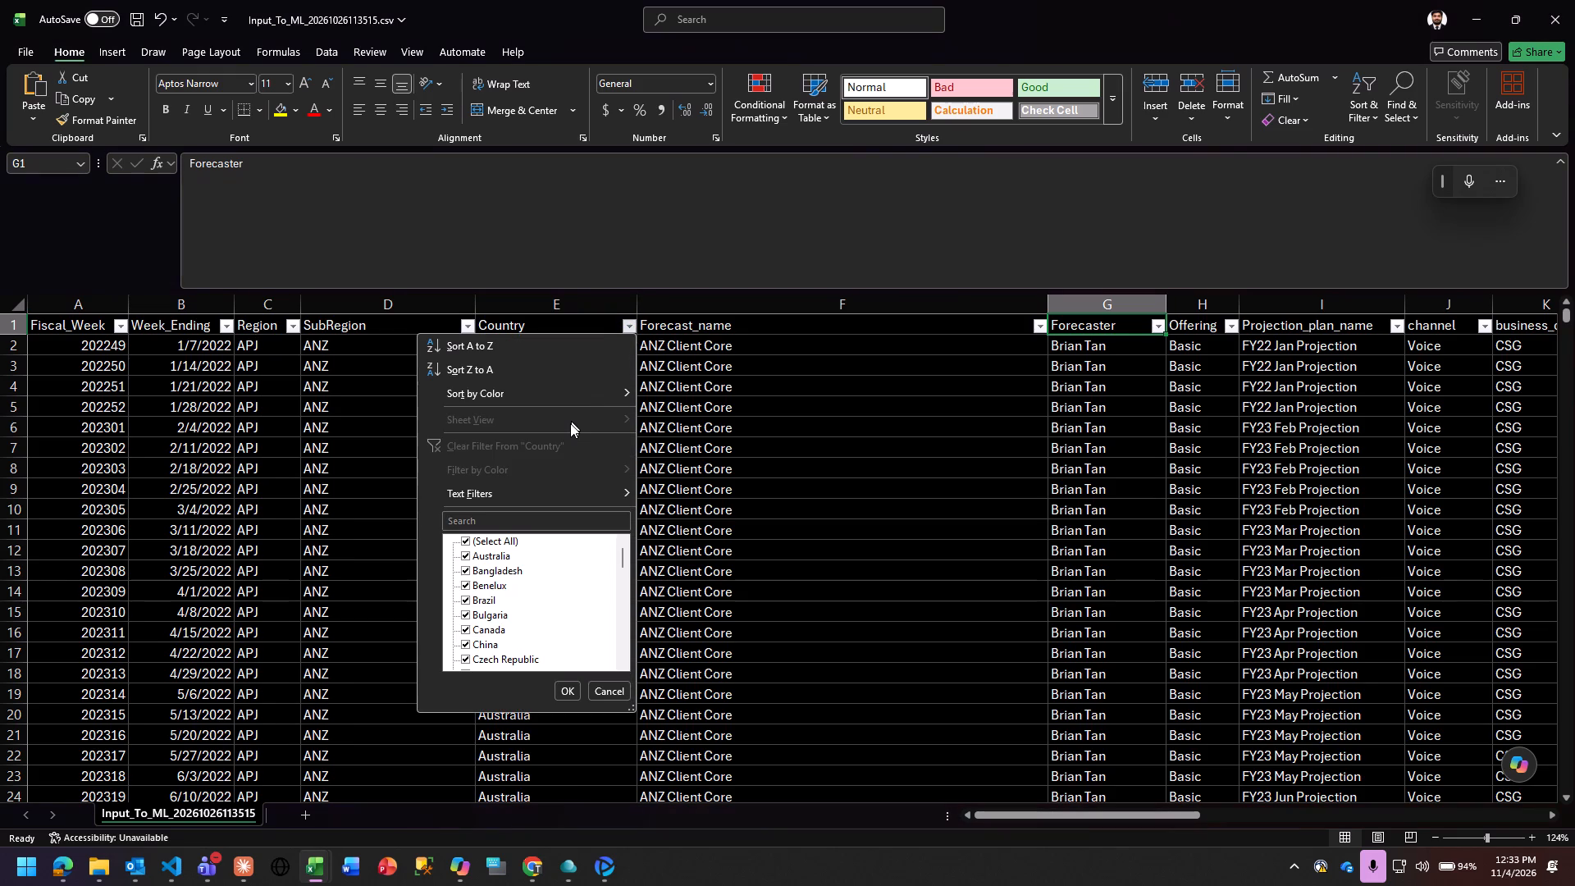
pyautogui.scroll(-3, 523, 584)
pyautogui.click(769, 475)
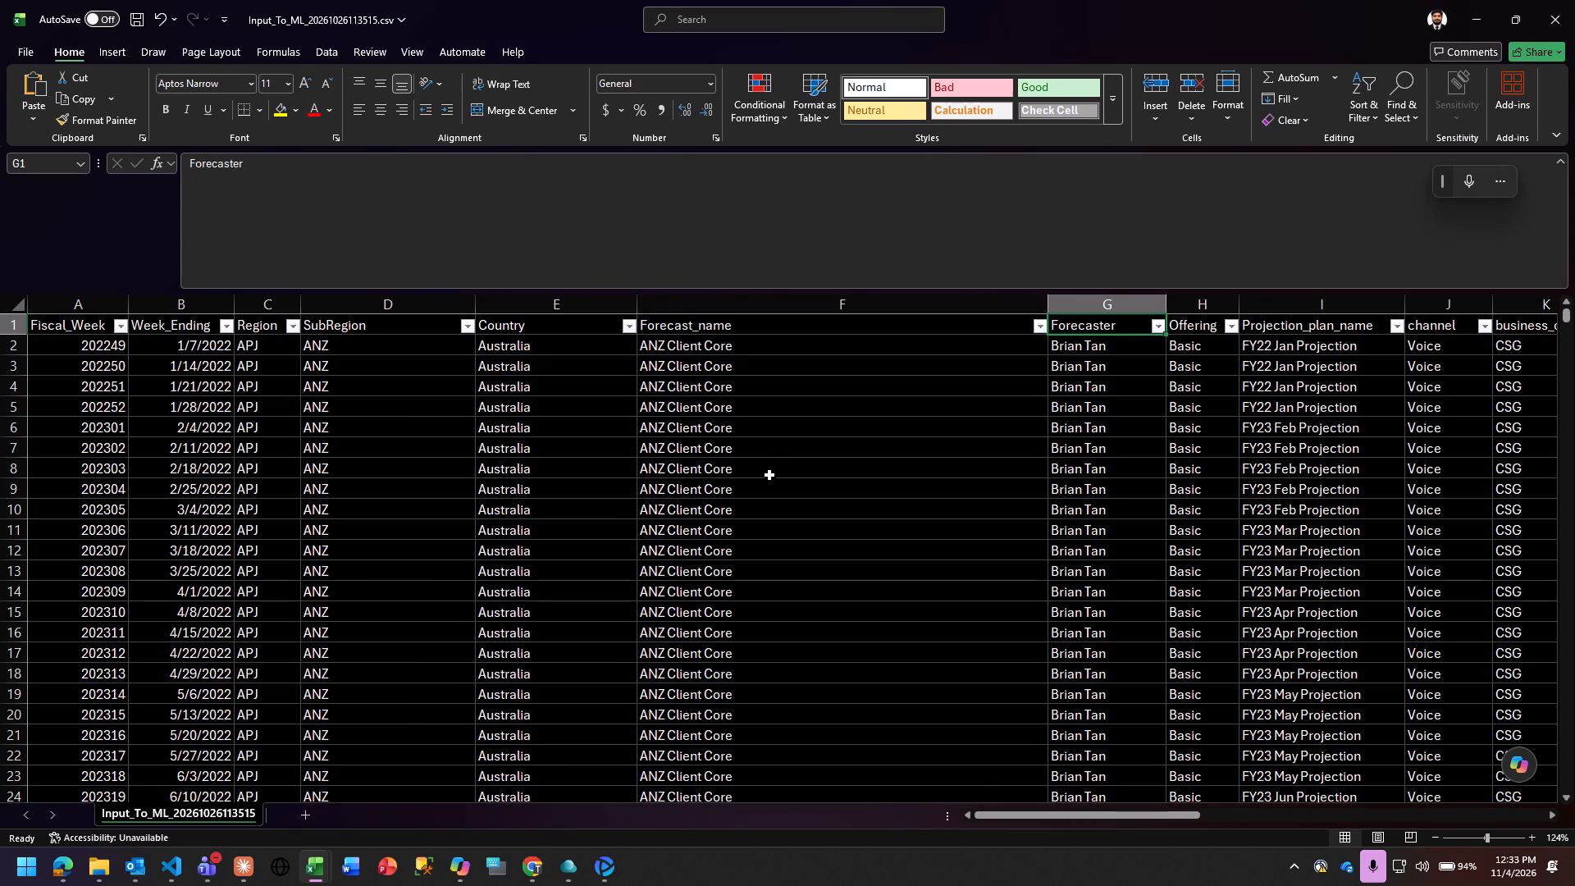
# Examine the distinct forecast names available in the Forecast_name column's filter without applying any filter.
pyautogui.click(1043, 326)
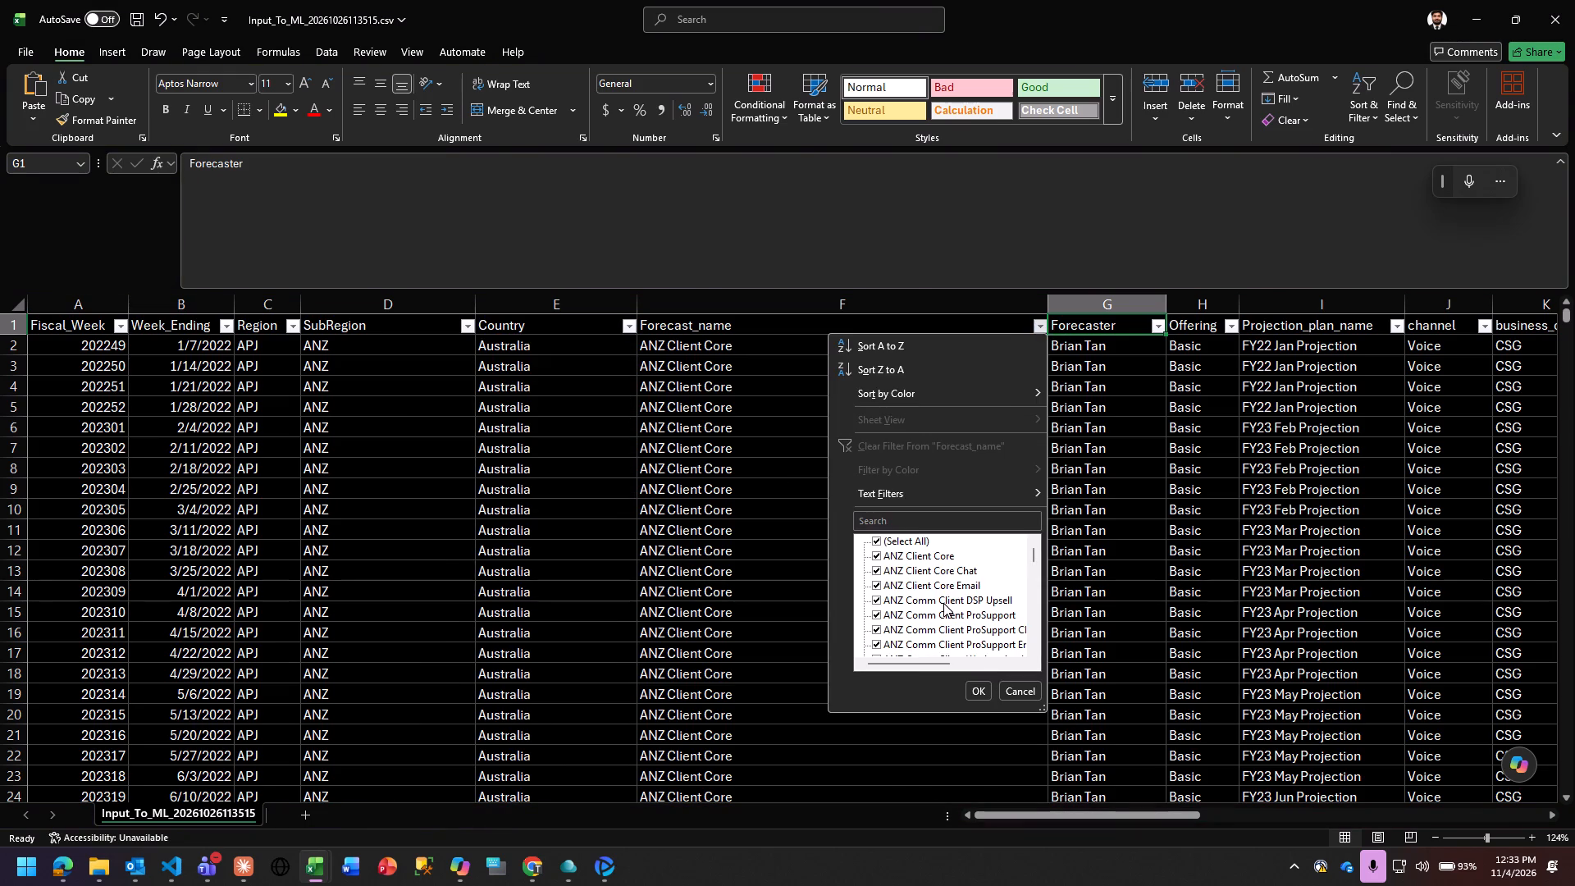
pyautogui.scroll(-2, 943, 603)
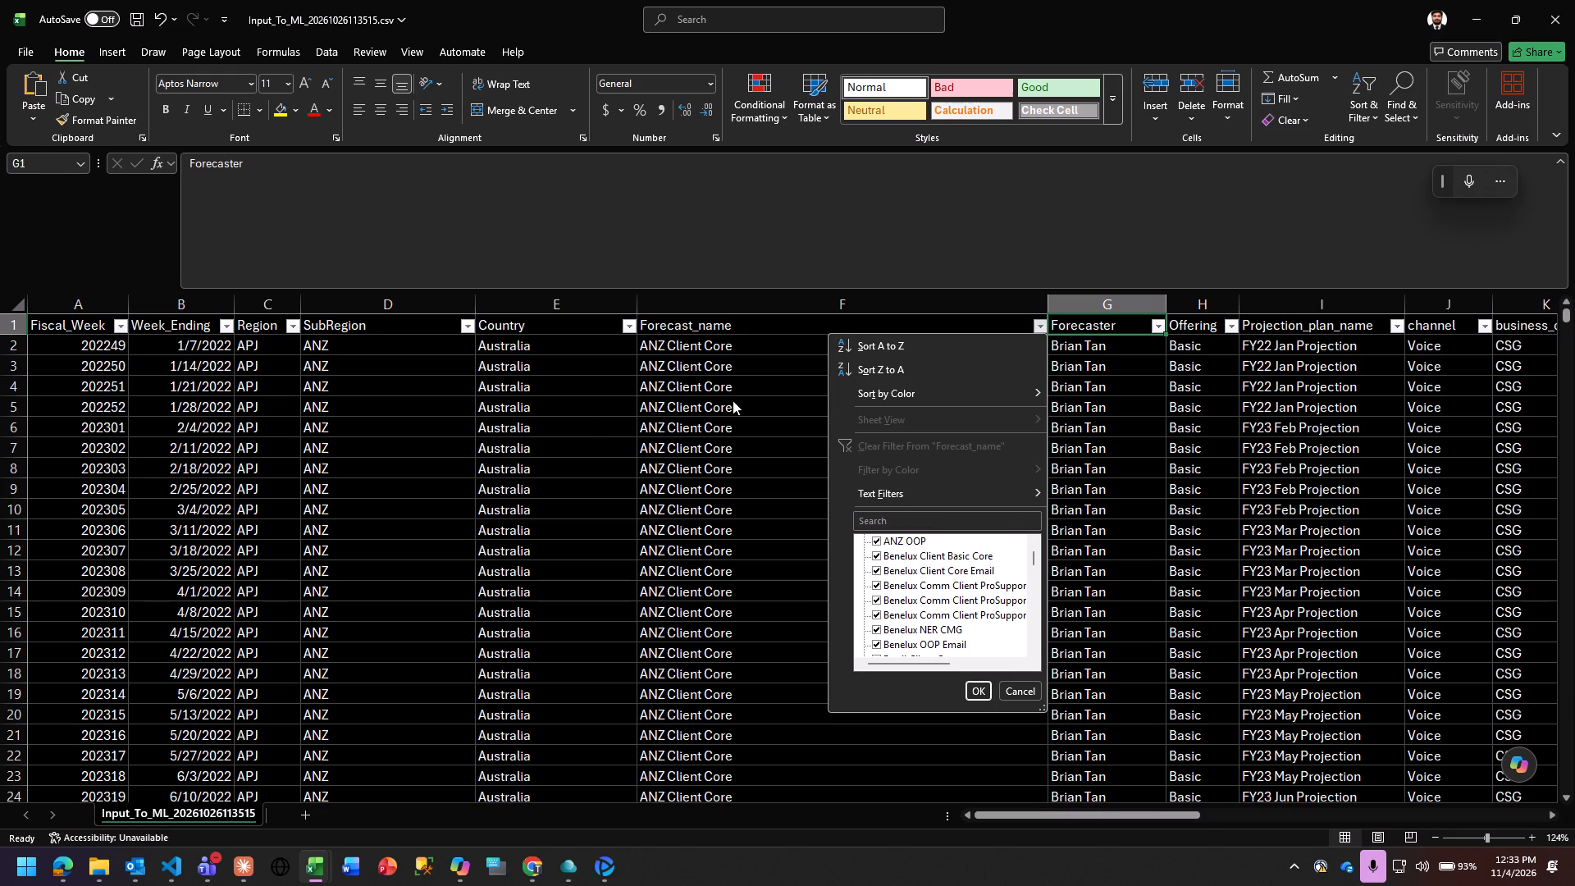
pyautogui.scroll(-1, 939, 646)
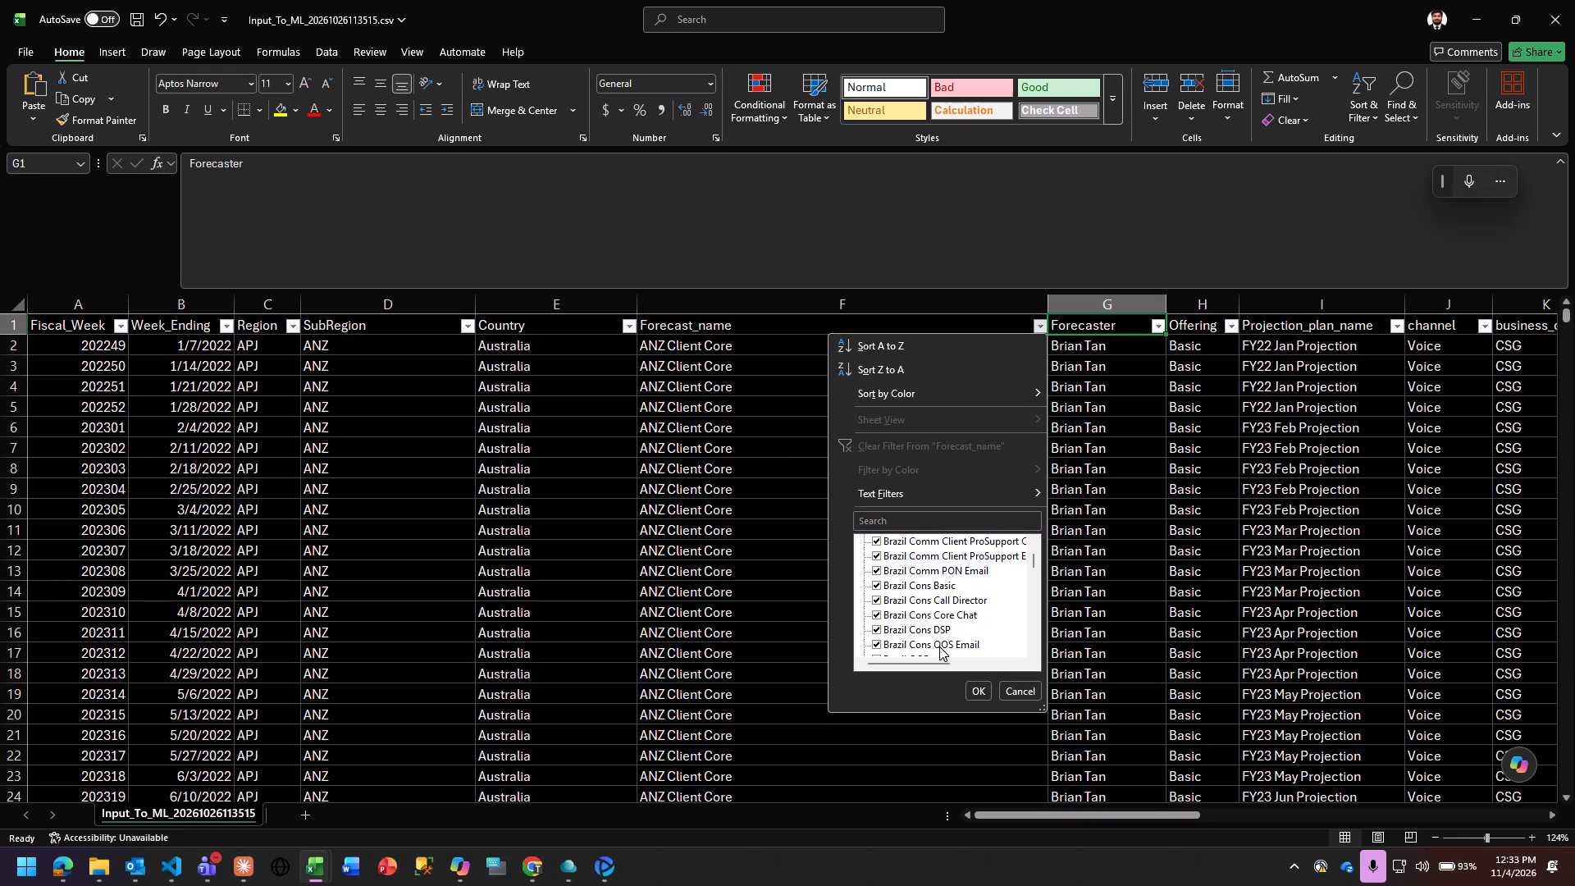
pyautogui.scroll(-5, 939, 646)
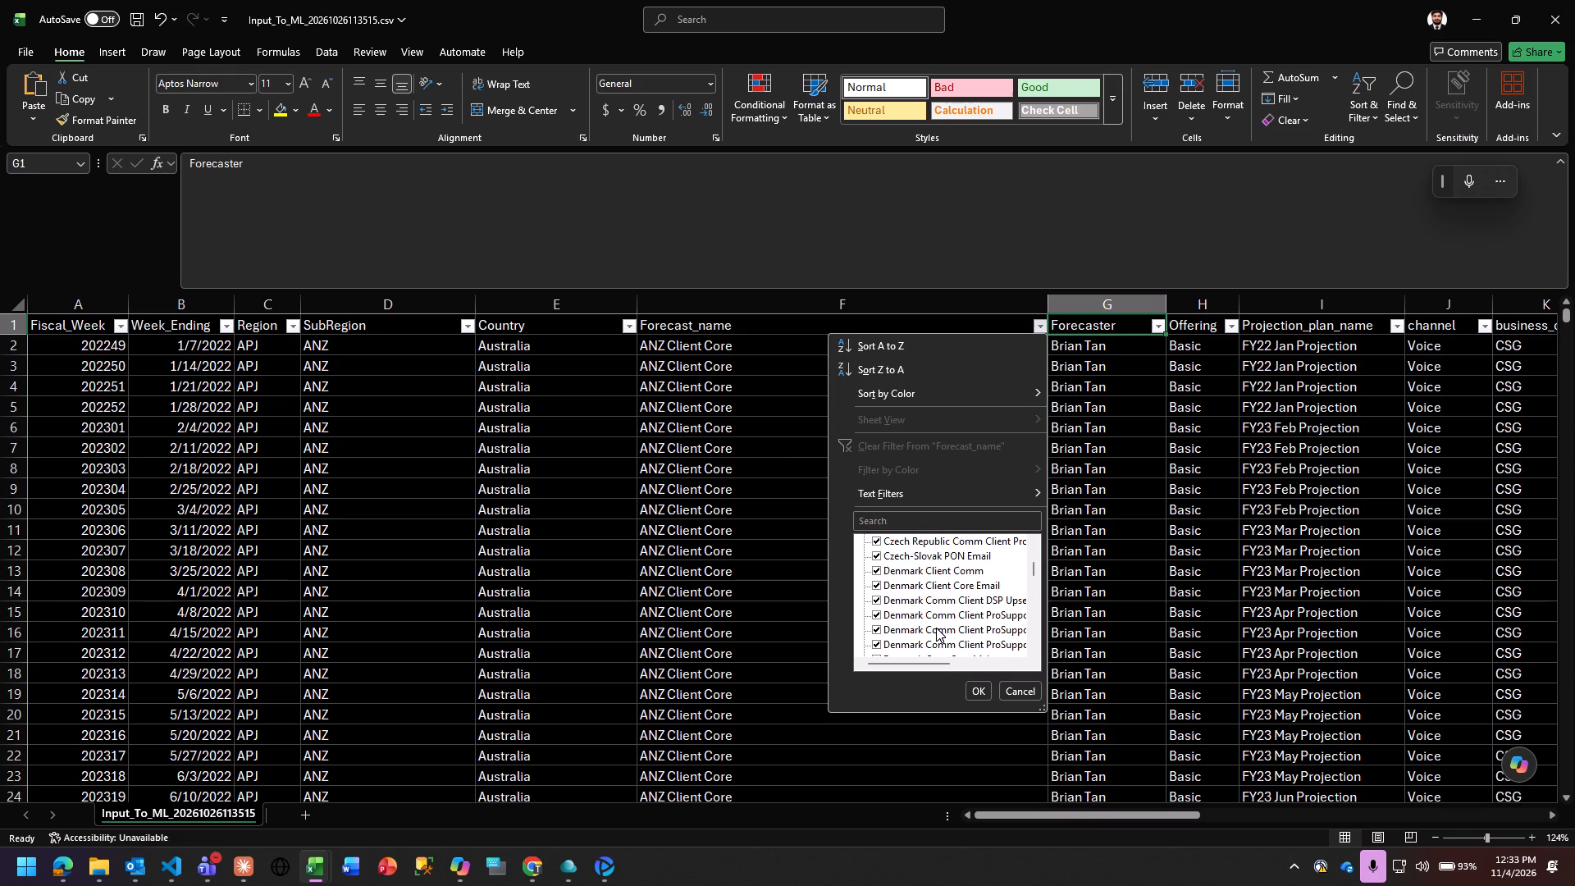
pyautogui.scroll(-3, 936, 628)
pyautogui.click(708, 425)
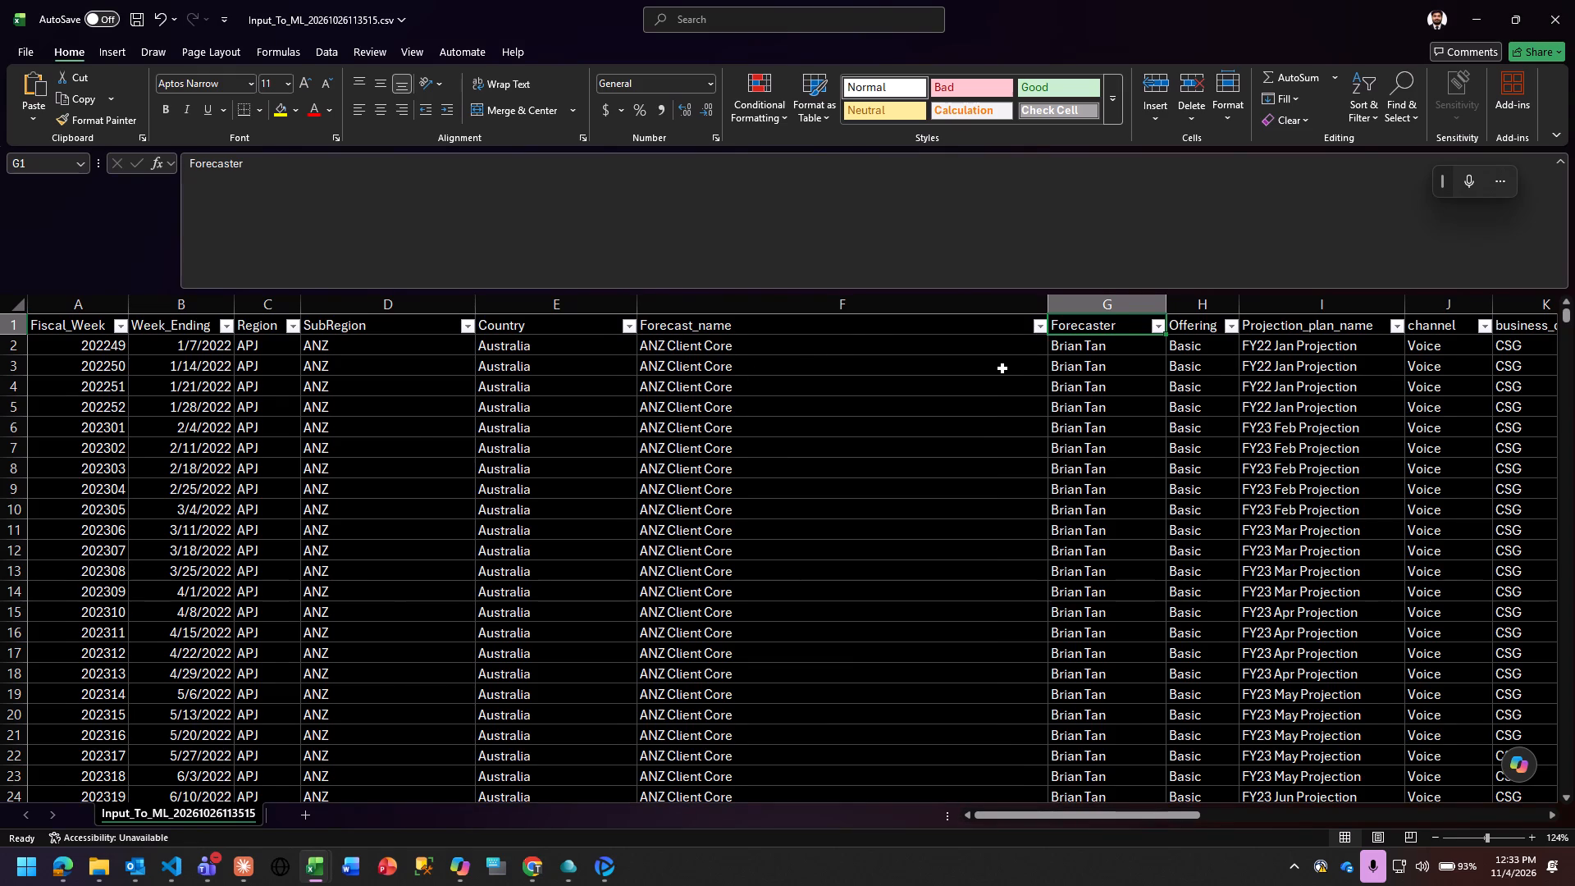
# Examine the distinct values available in the Offering column's filter.
pyautogui.hscroll(-4, 1088, 395)
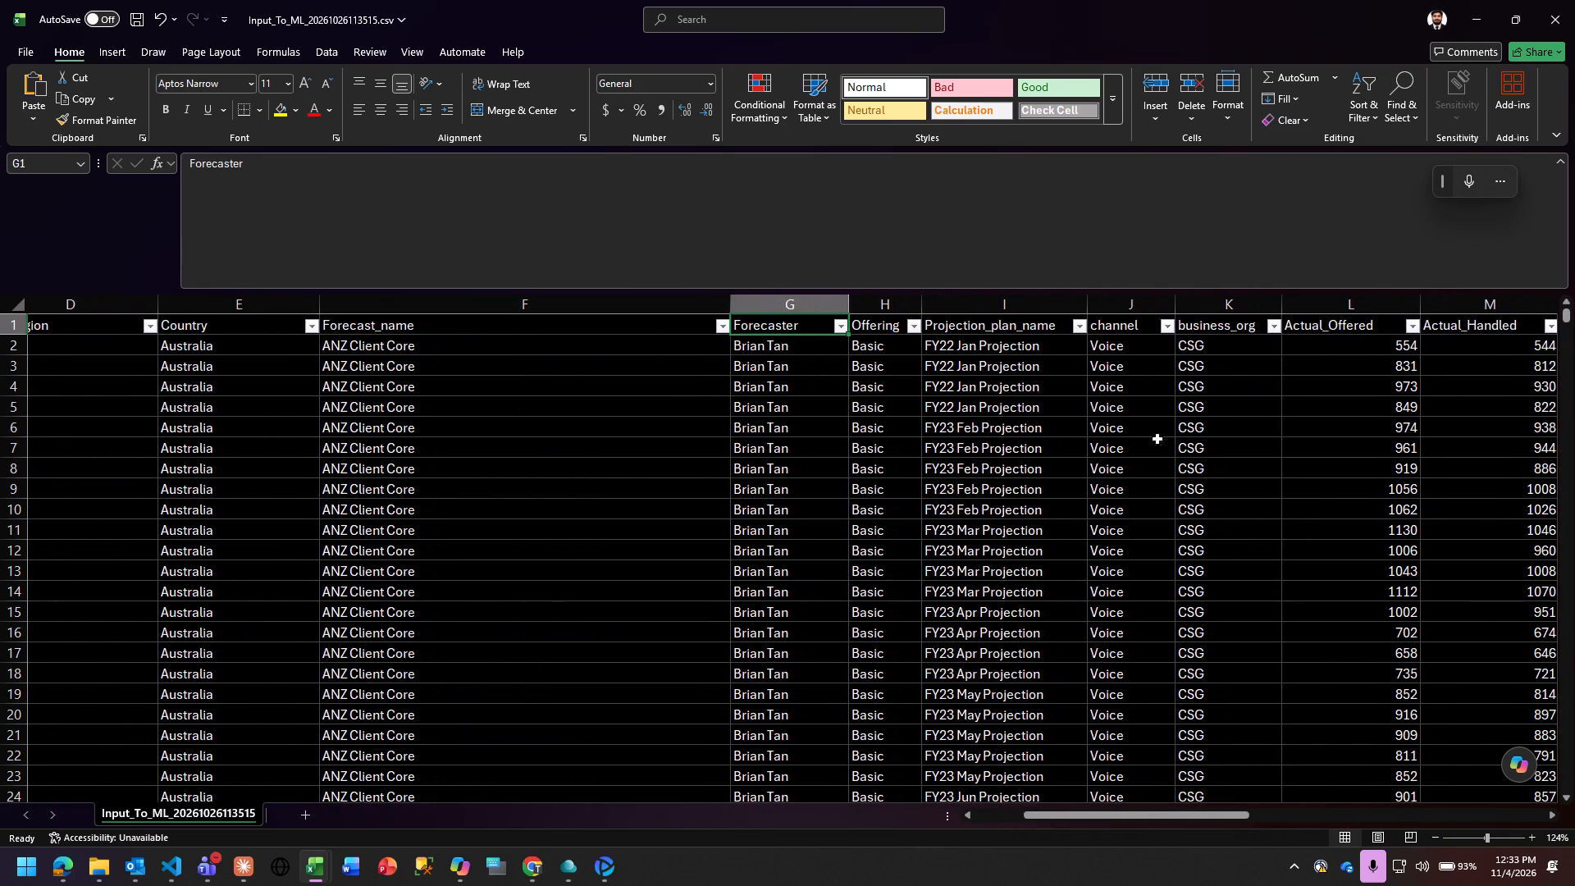
pyautogui.click(914, 330)
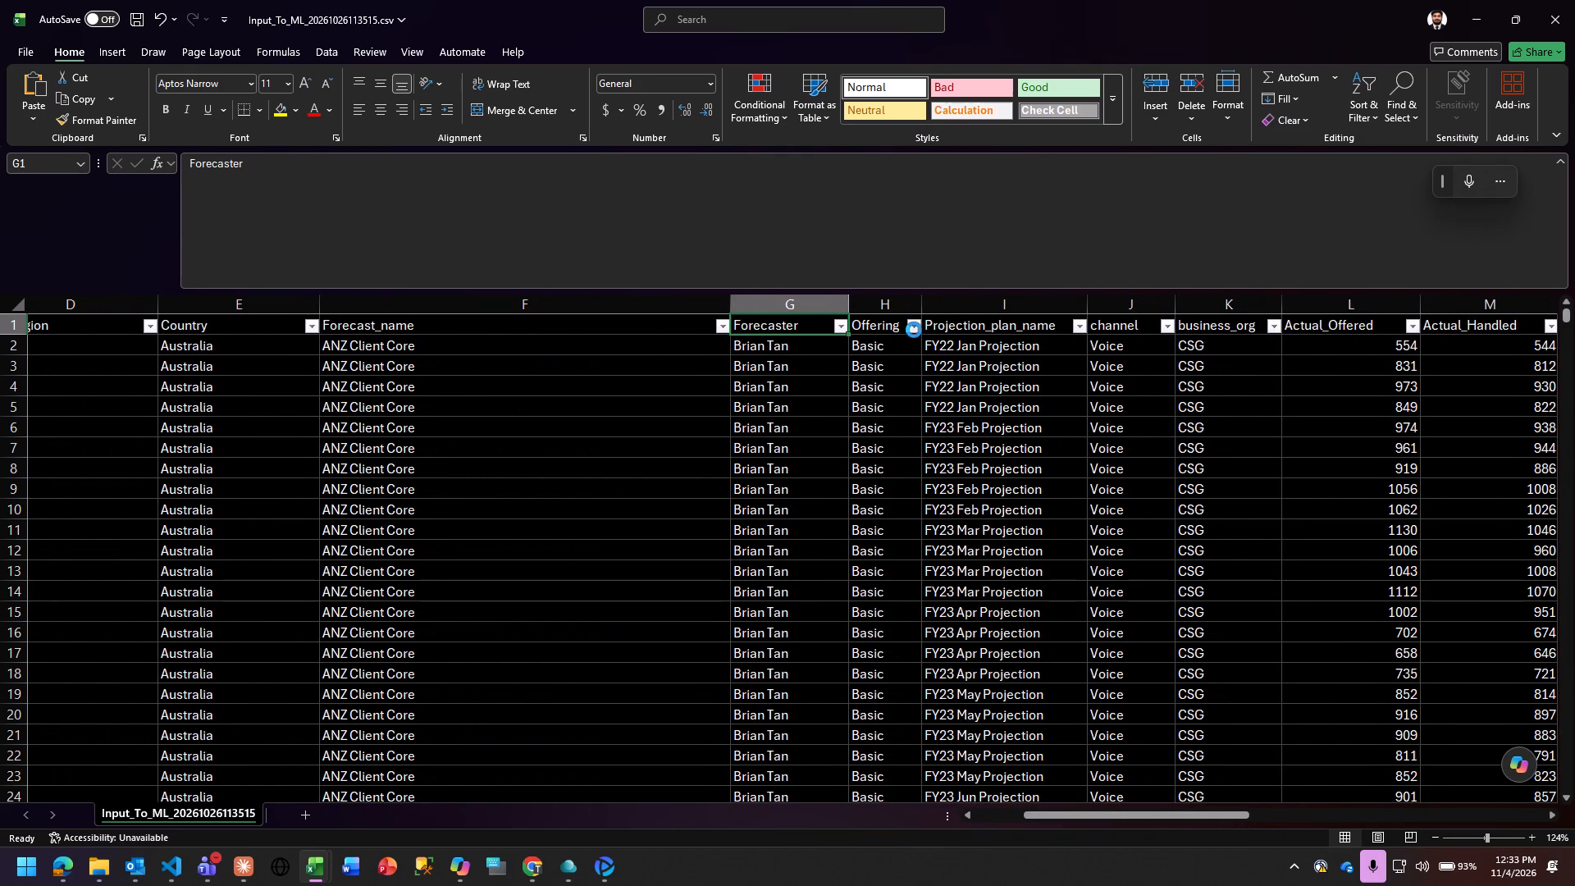
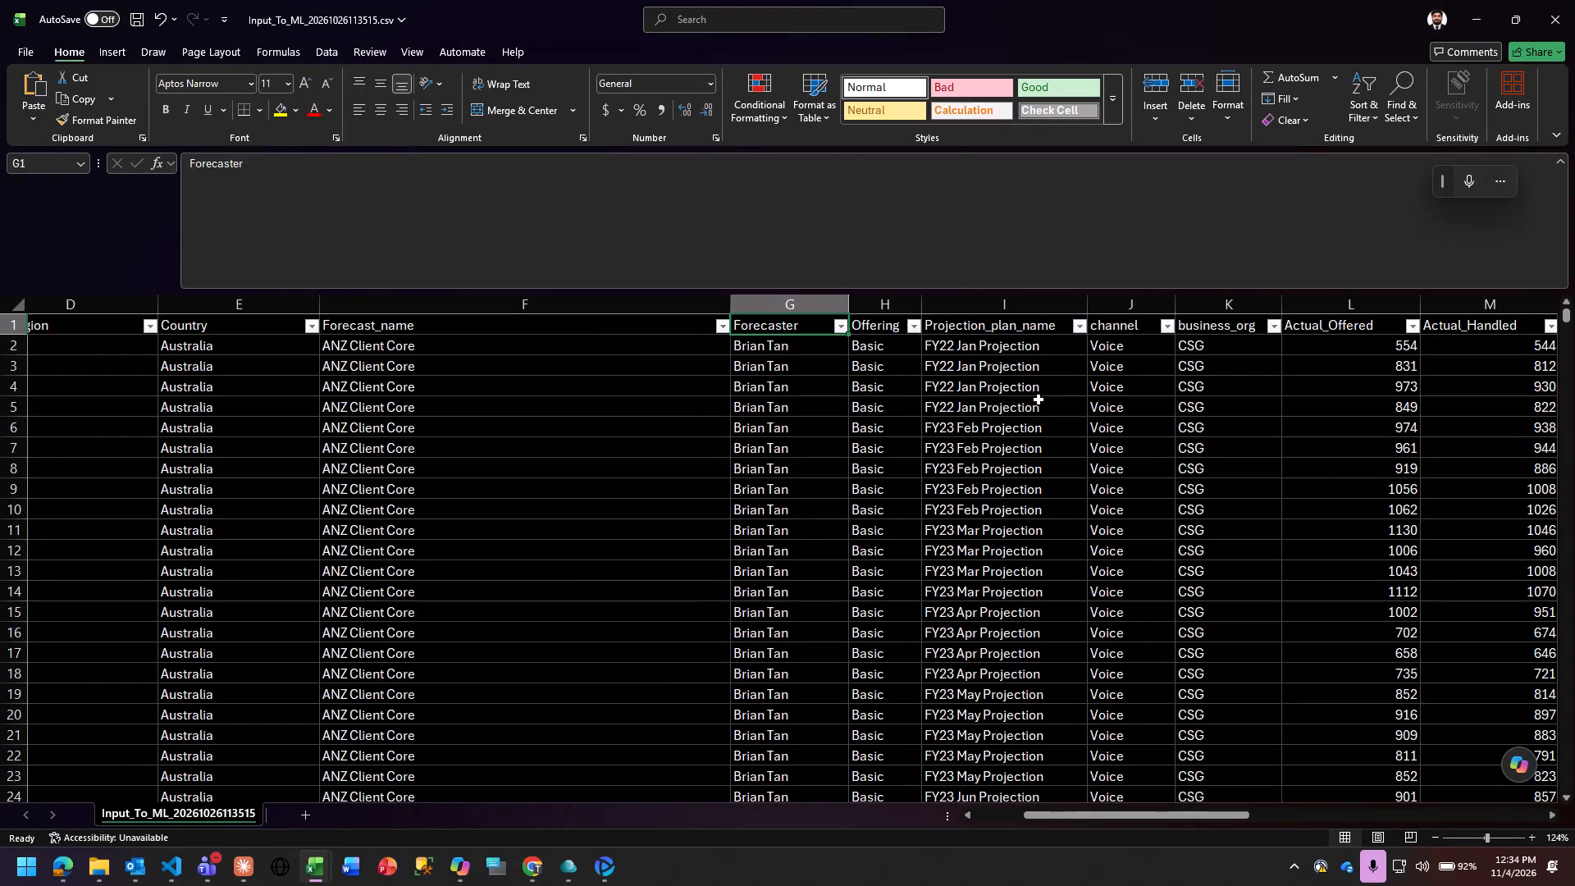
# Review the projection plan entries in the first rows of the Projection_plan_name column.
pyautogui.hscroll(-1, 1039, 400)
pyautogui.click(862, 346)
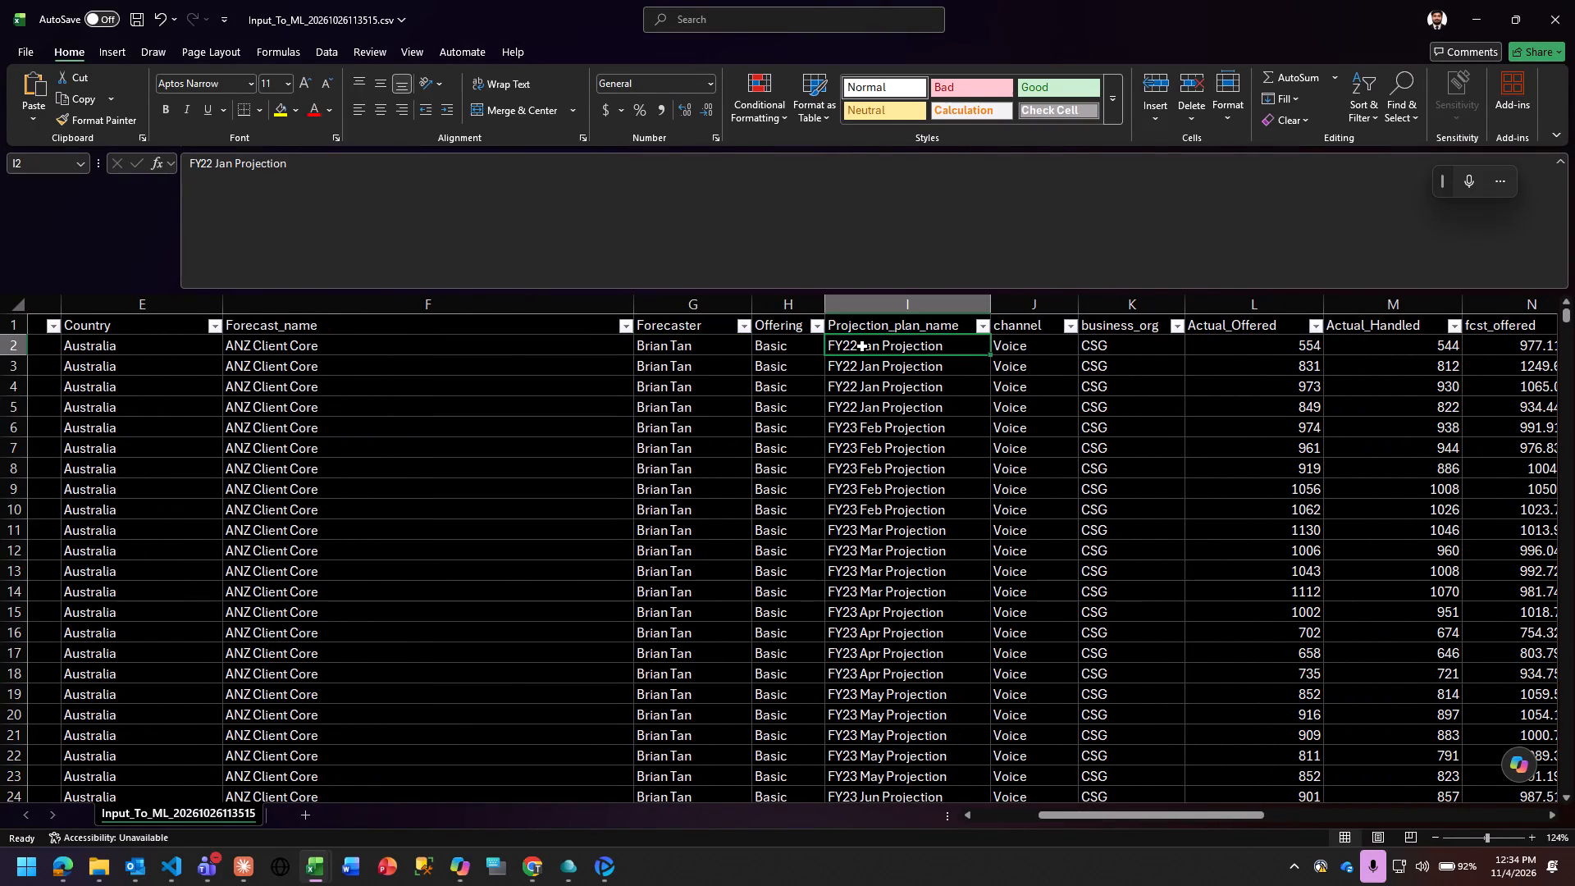
pyautogui.click(878, 365)
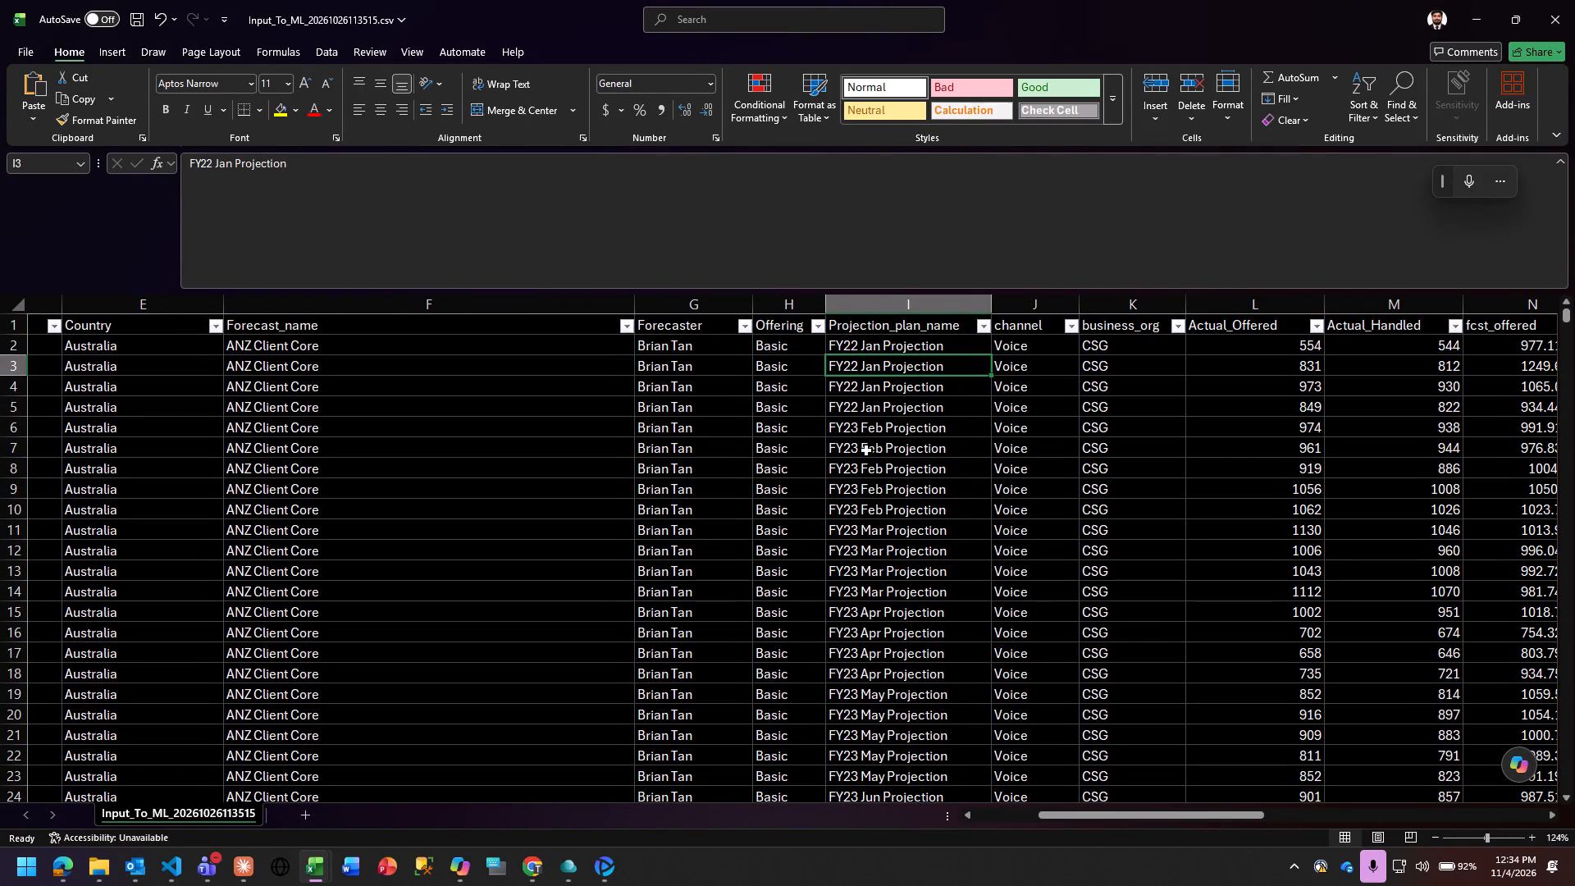
# Examine the distinct values in the channel and business_org columns' filters without applying any filter.
pyautogui.click(1075, 330)
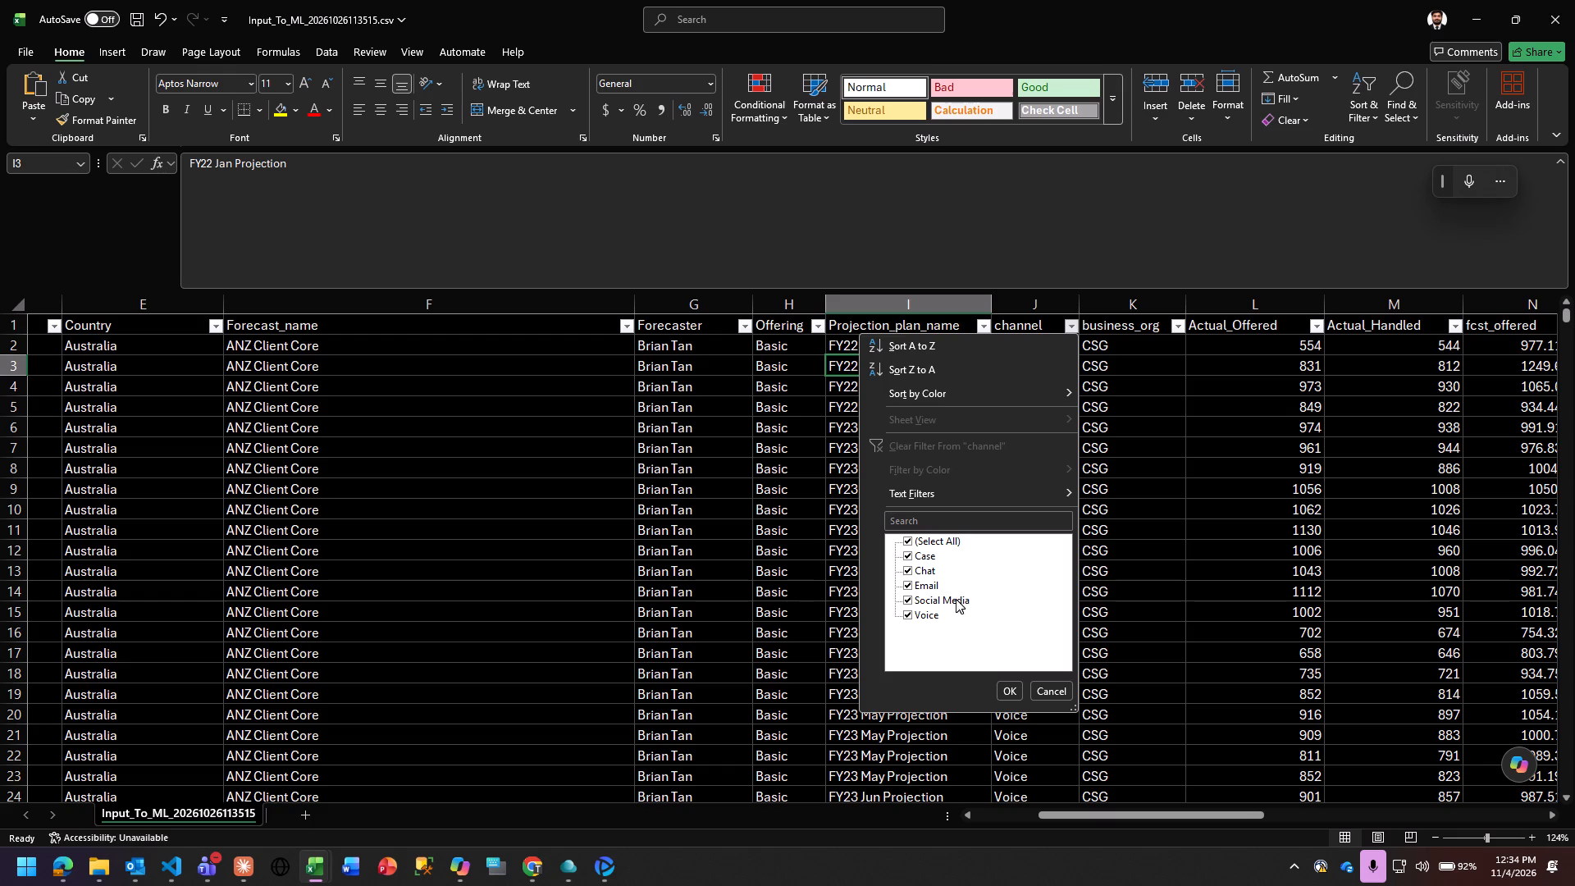
pyautogui.click(1138, 483)
pyautogui.hscroll(-2, 1138, 483)
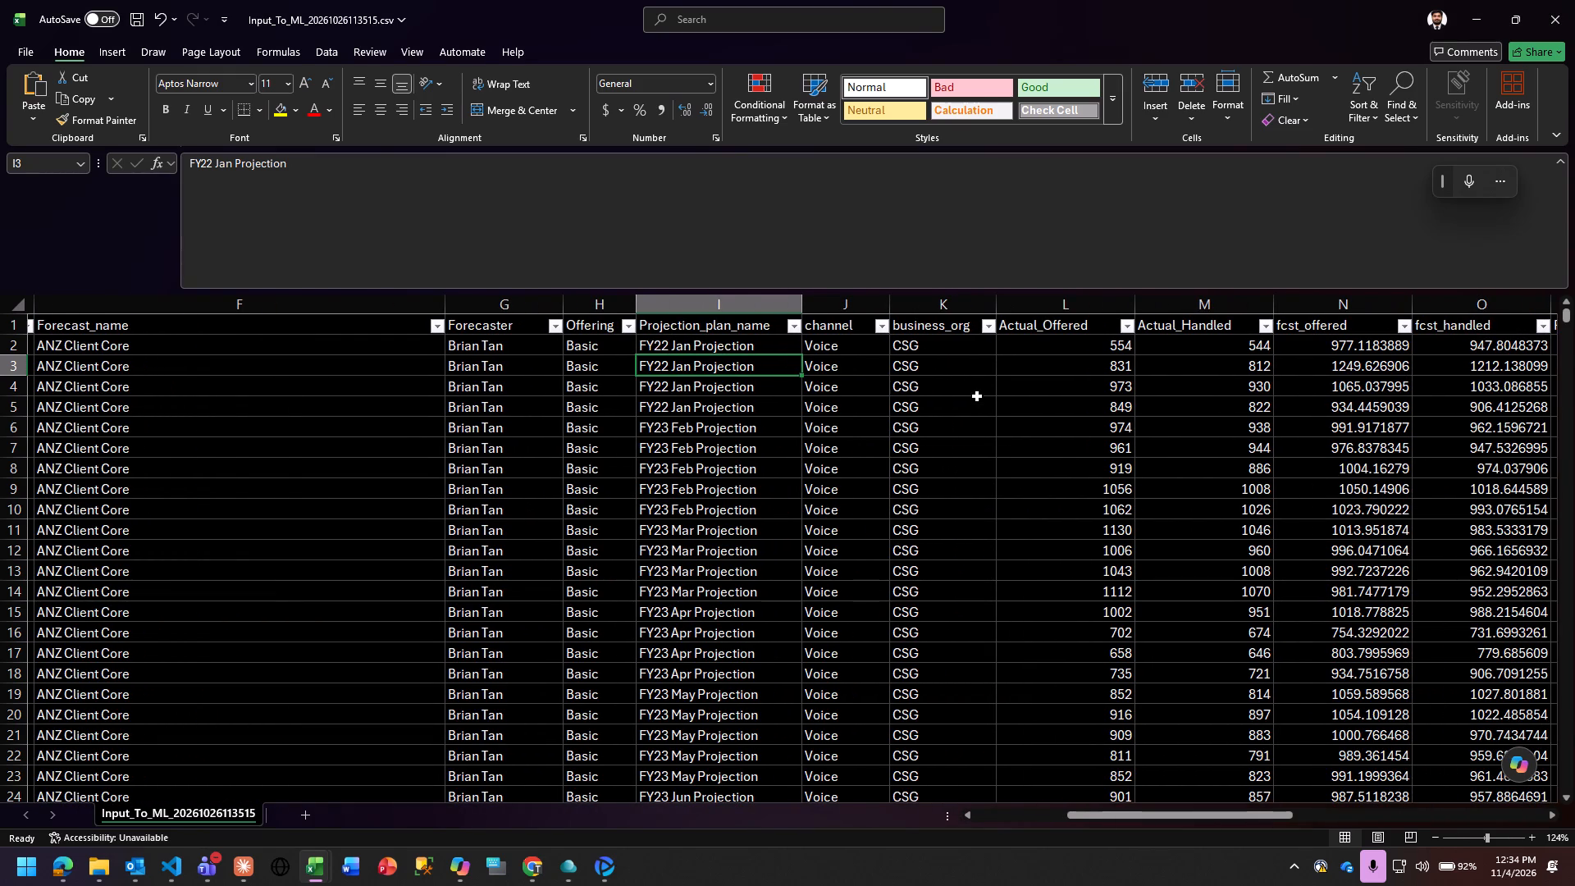
pyautogui.click(996, 333)
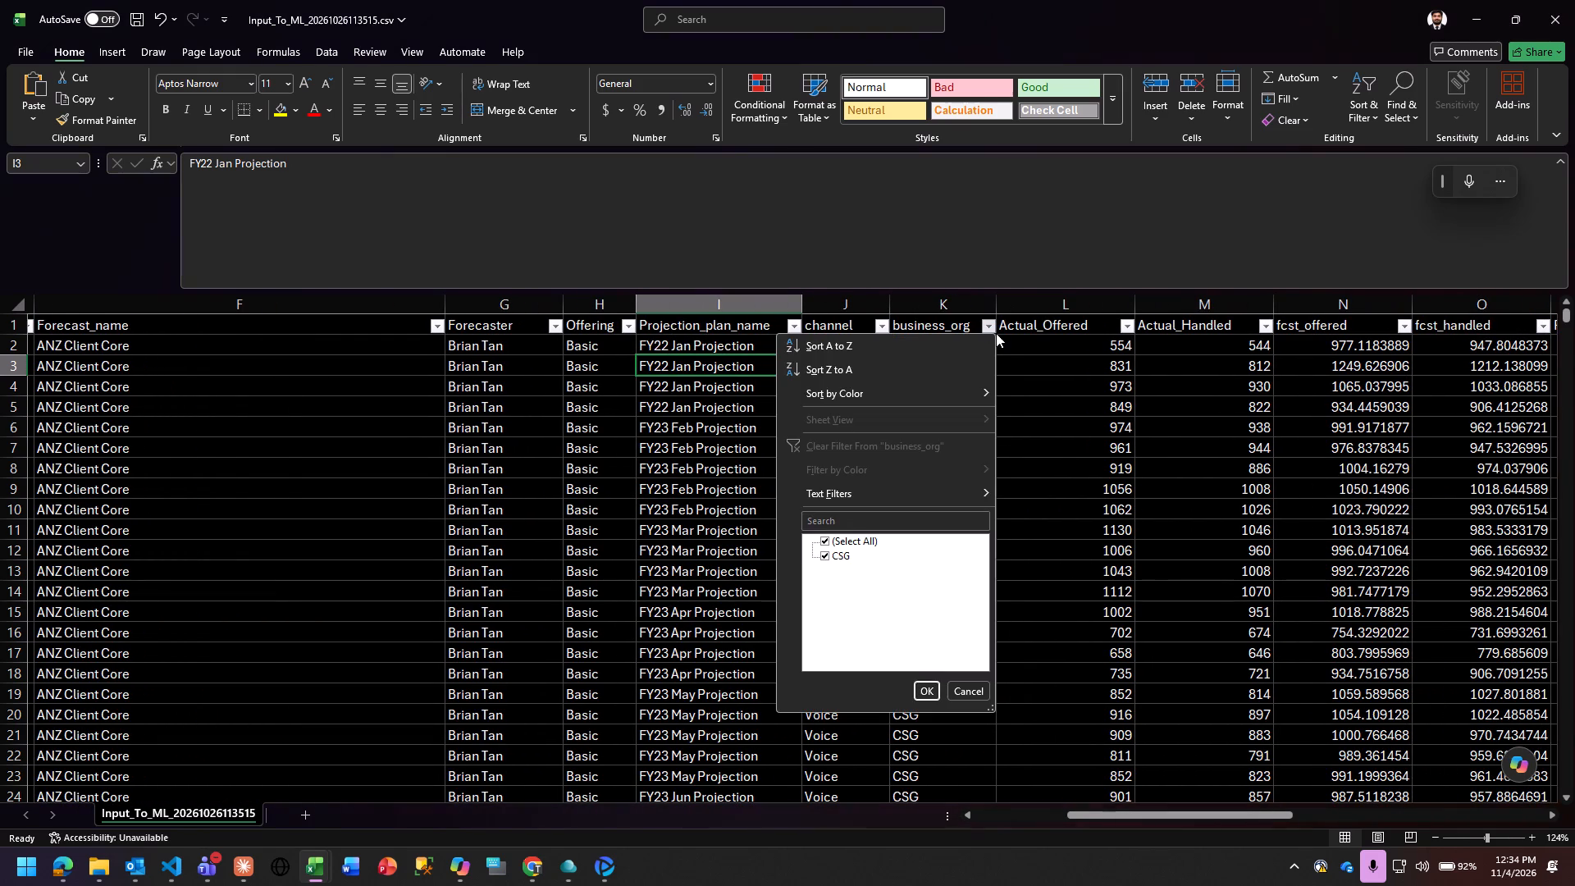
pyautogui.click(1072, 432)
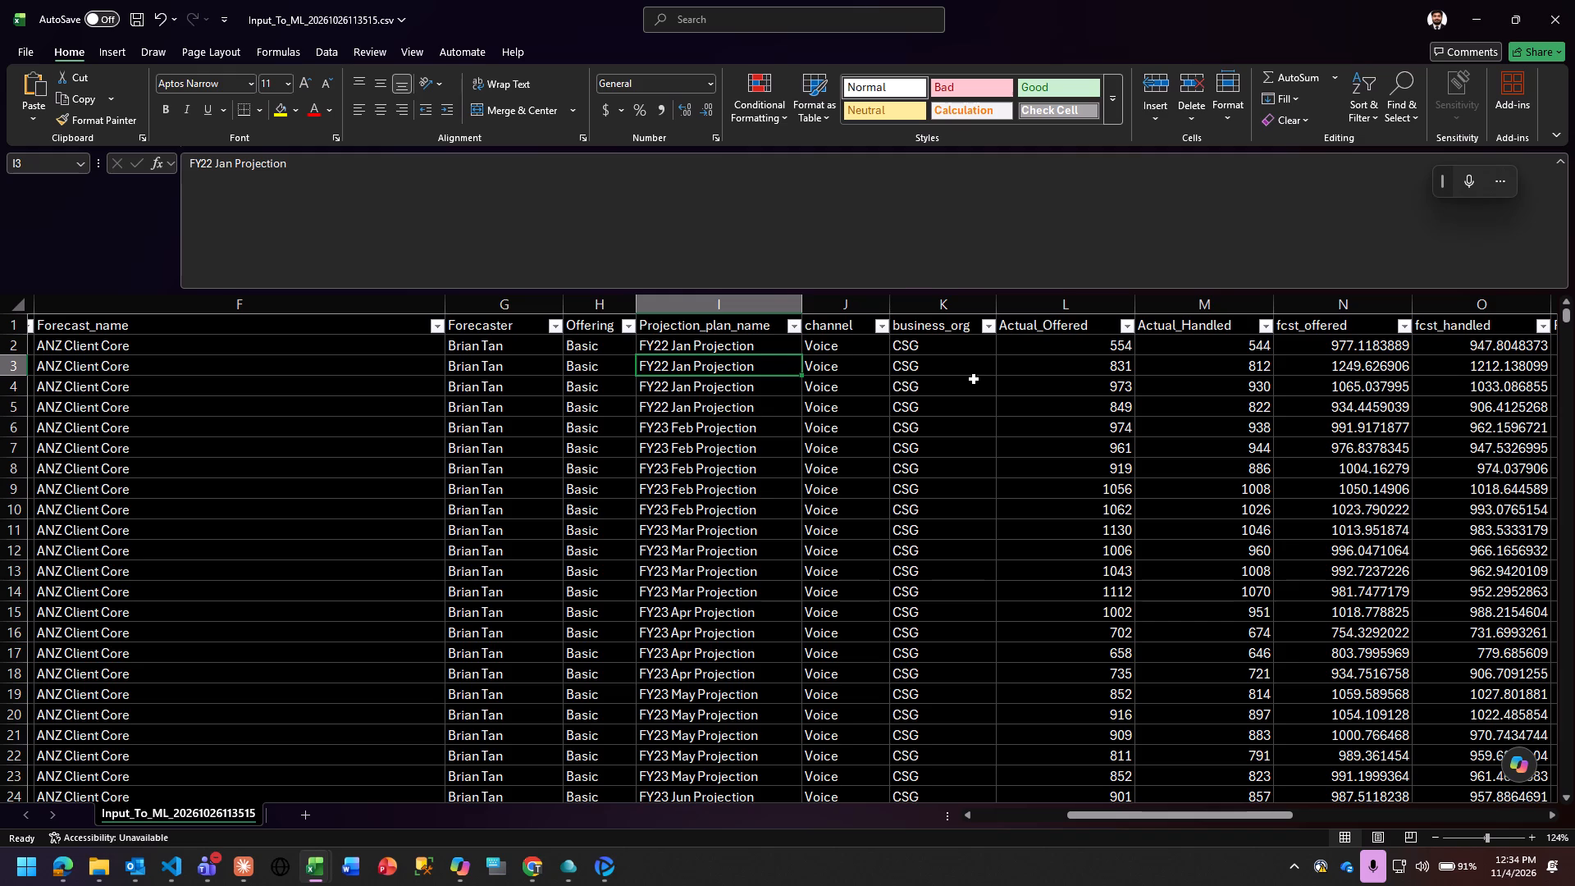
# Examine the actual and forecast volumes in the Actual_Offered, Actual_Handled, fcst_offered and fcst_handled columns, leaving the existing data in place.
pyautogui.hscroll(-5, 974, 379)
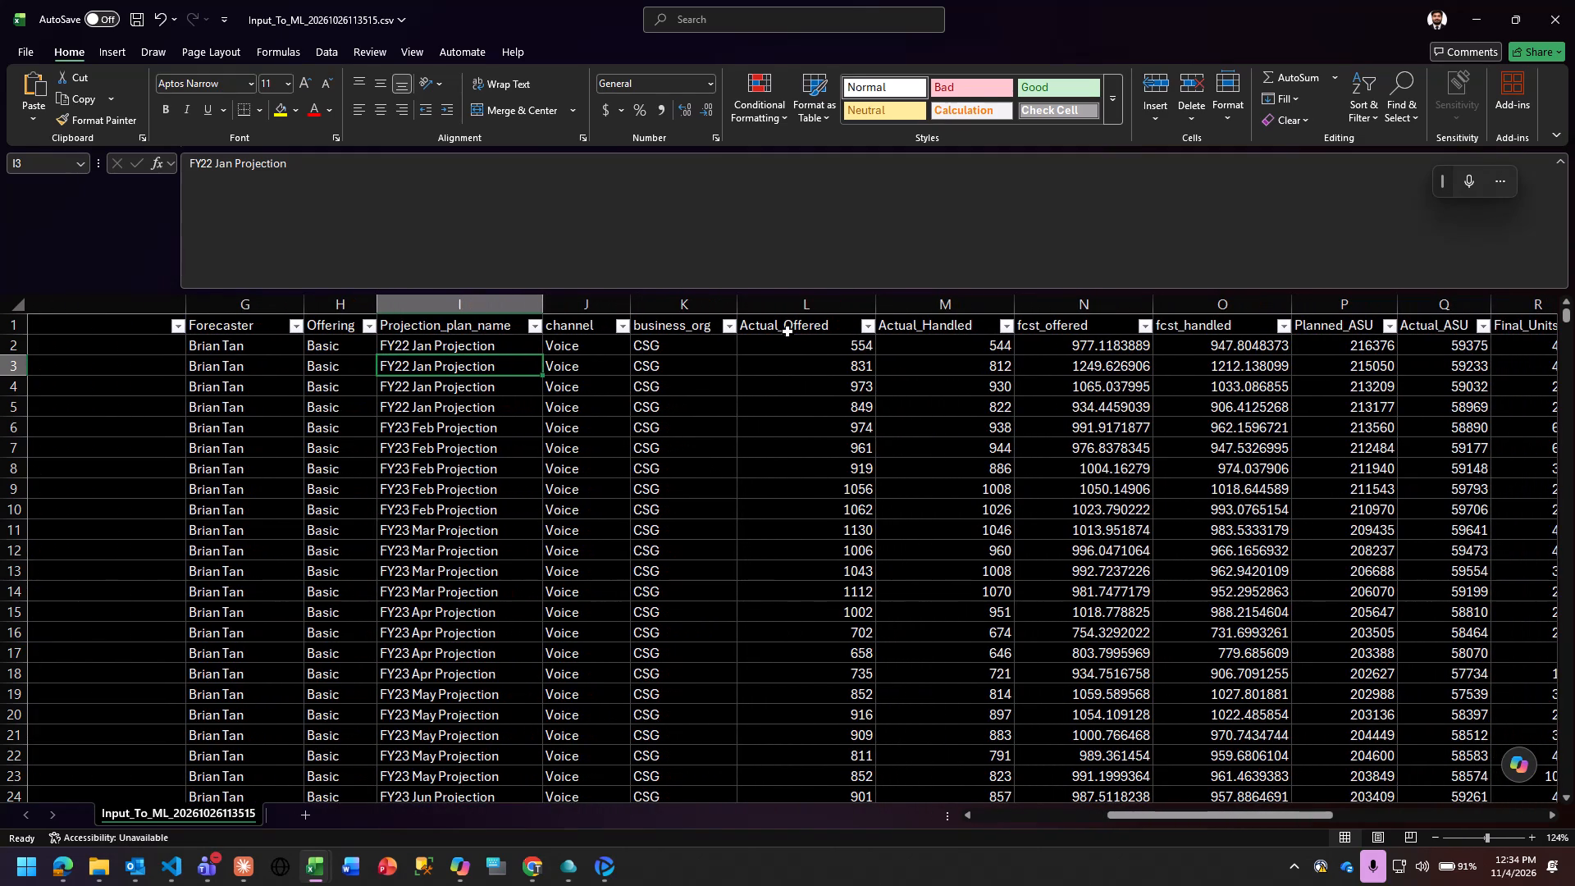
pyautogui.moveTo(787, 331); pyautogui.dragTo(1162, 328)
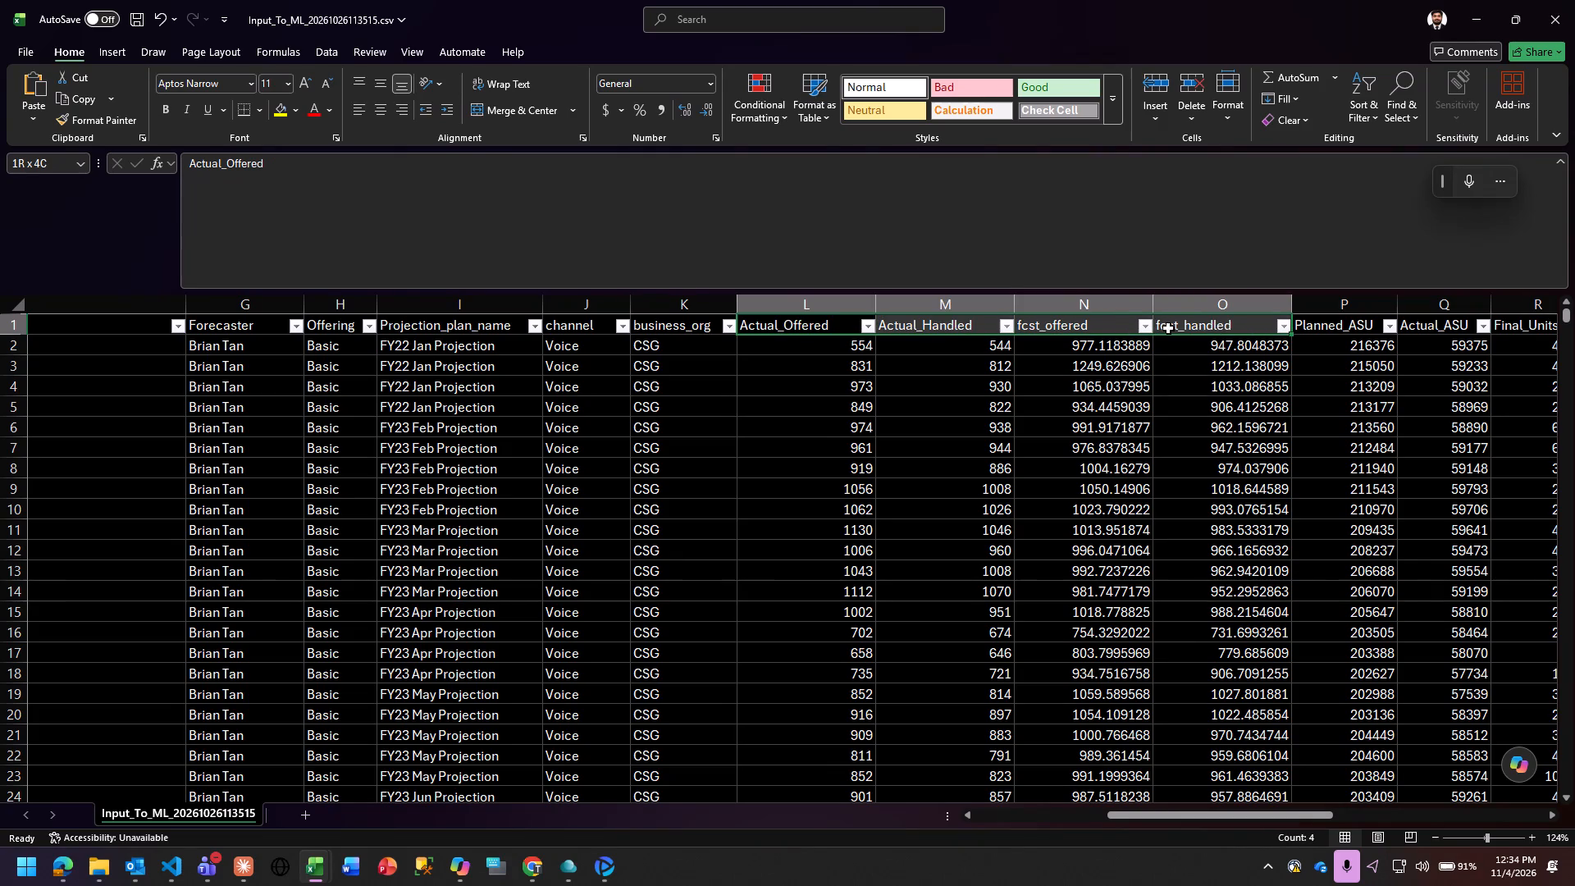
pyautogui.moveTo(1162, 328); pyautogui.dragTo(1230, 377)
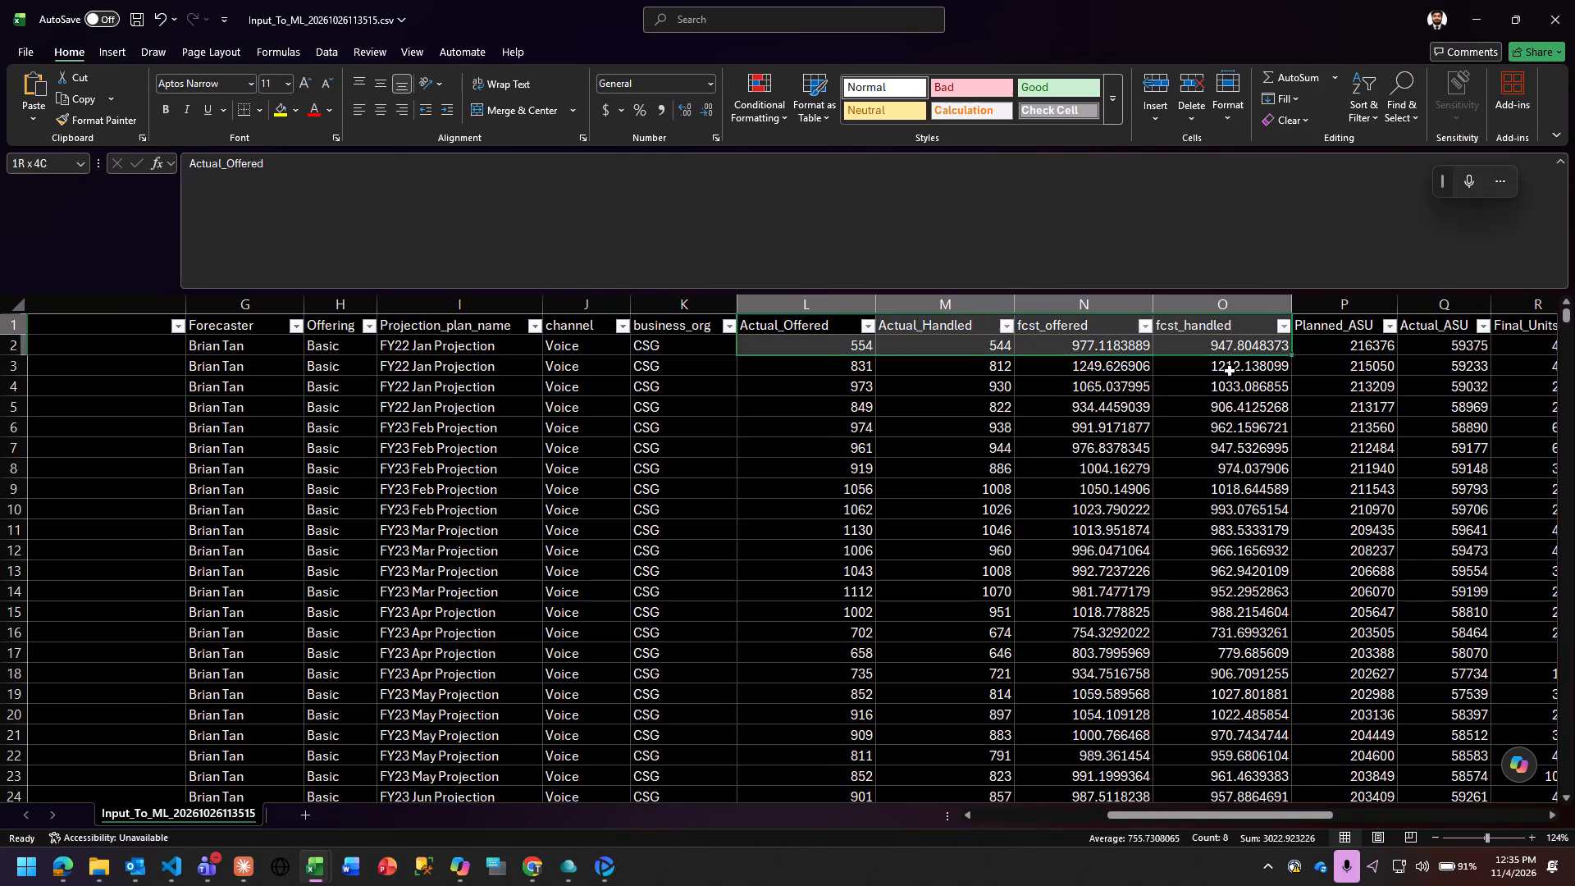
pyautogui.moveTo(1230, 377); pyautogui.dragTo(1227, 392)
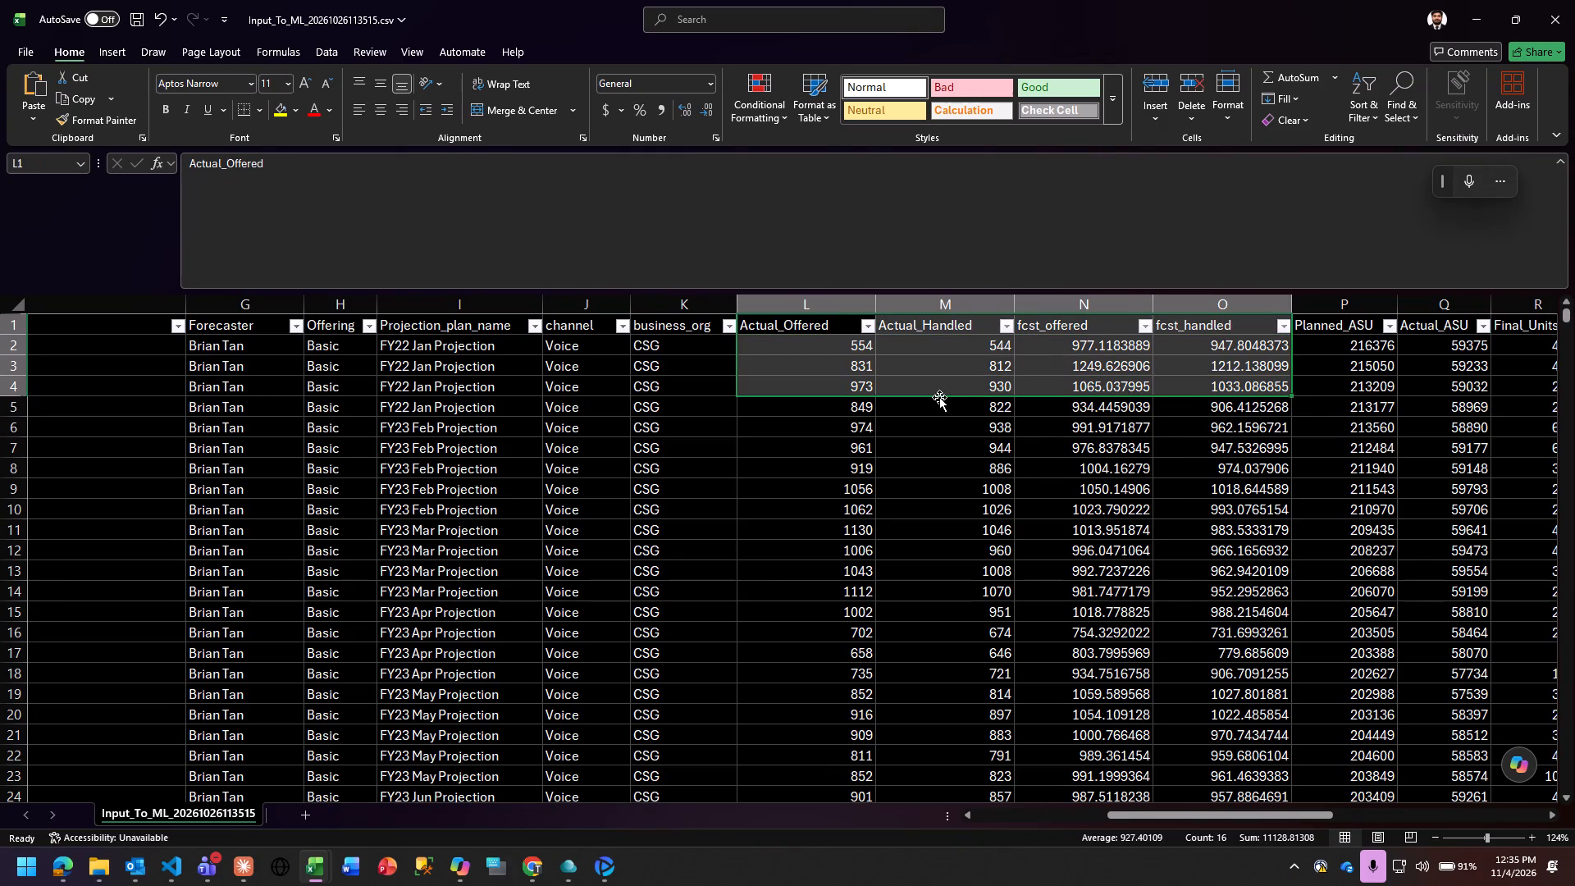
pyautogui.click(939, 397)
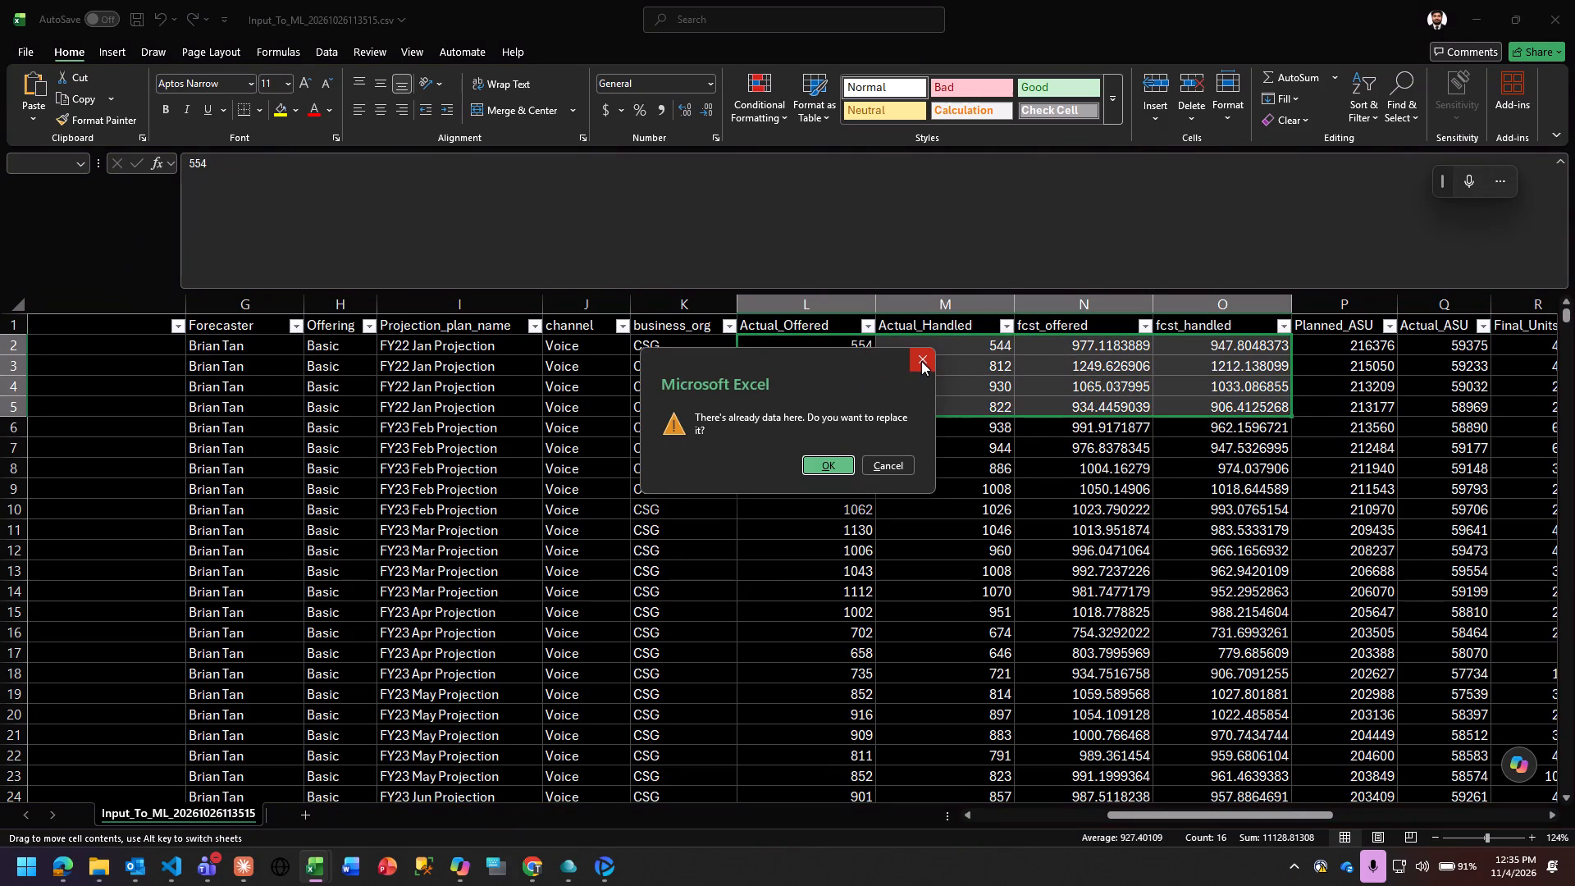
pyautogui.click(921, 361)
pyautogui.click(838, 372)
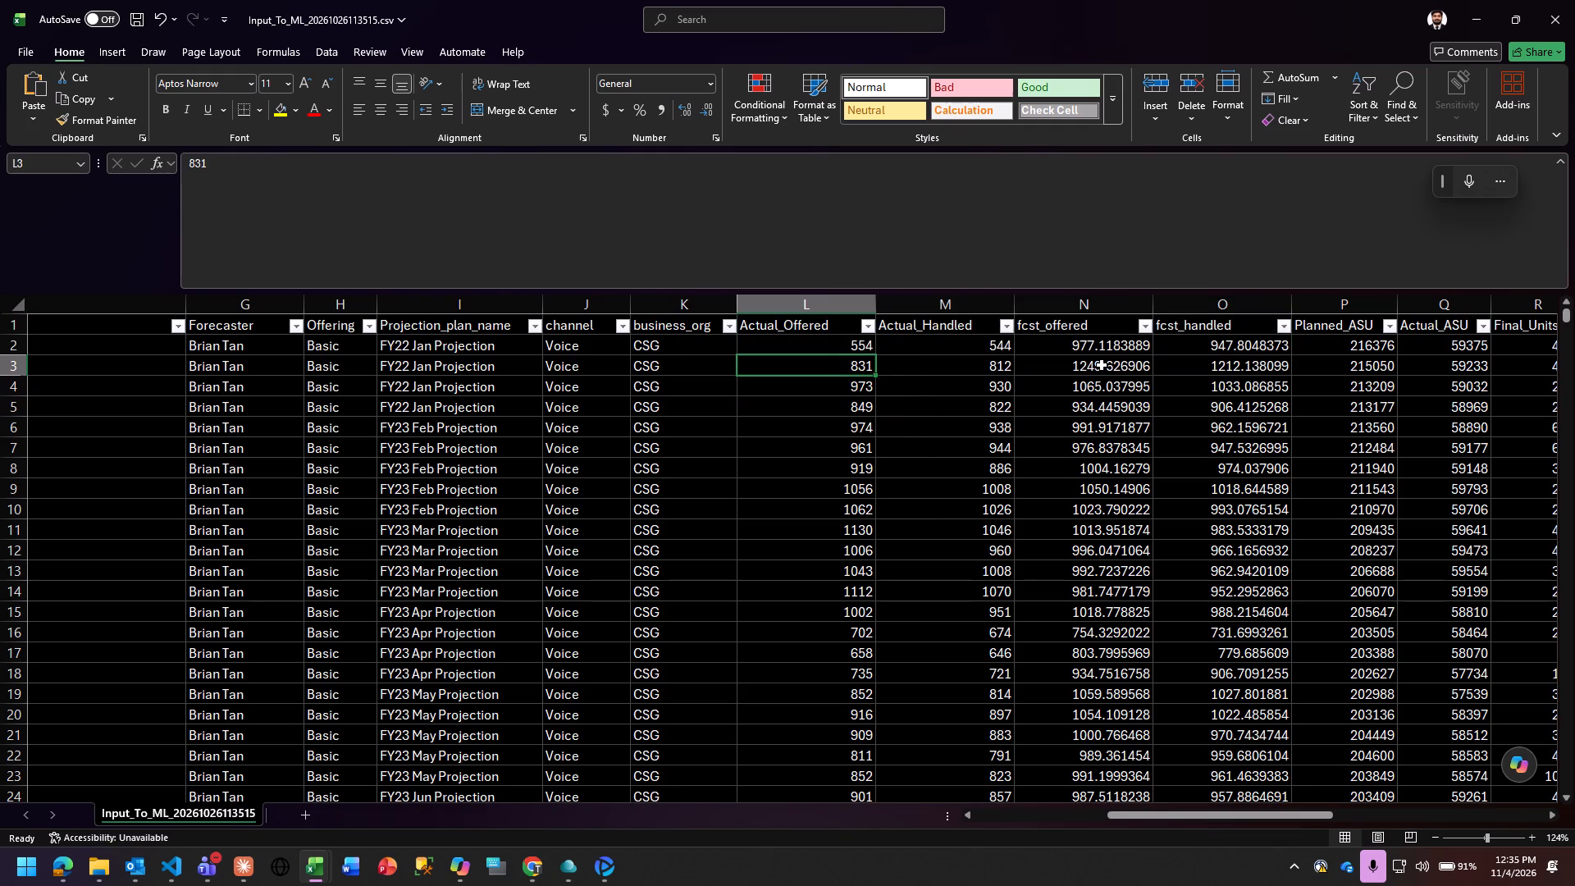
pyautogui.click(1072, 350)
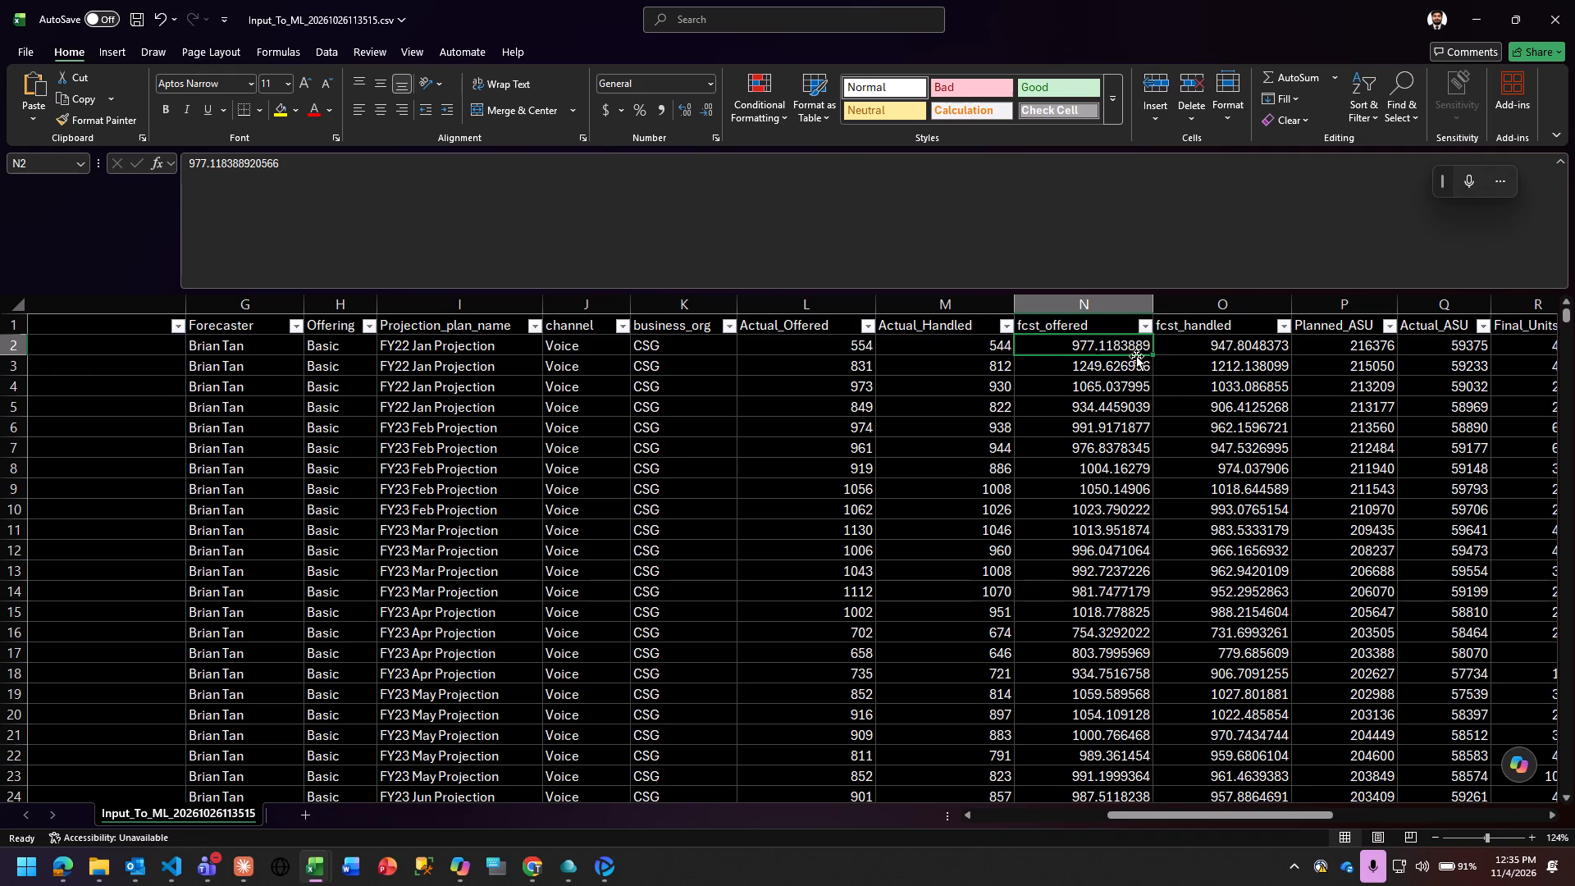
pyautogui.click(1234, 352)
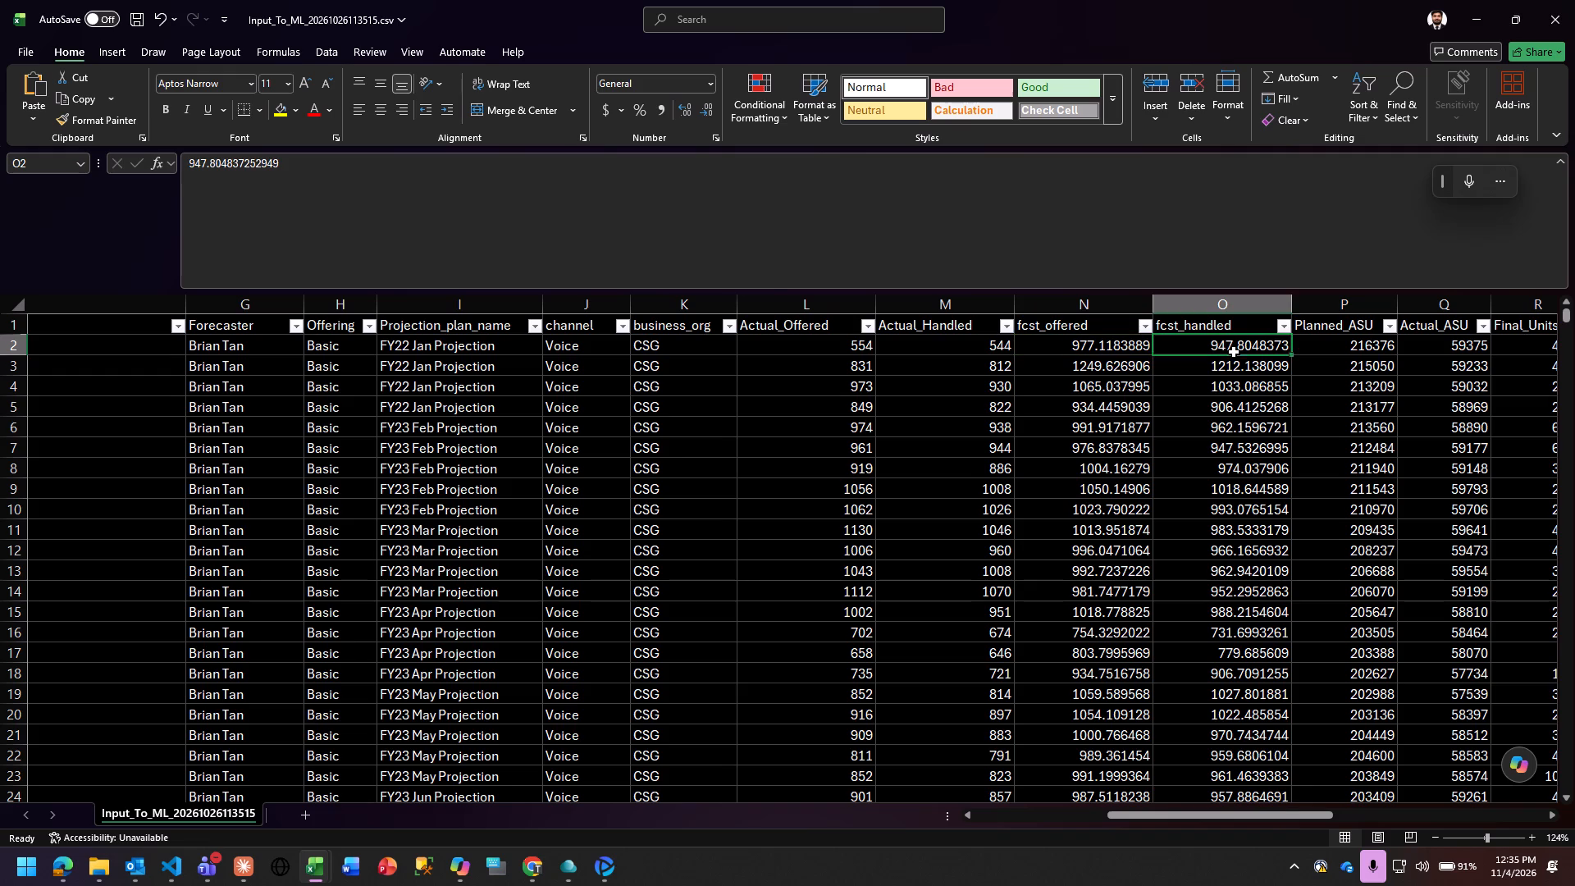
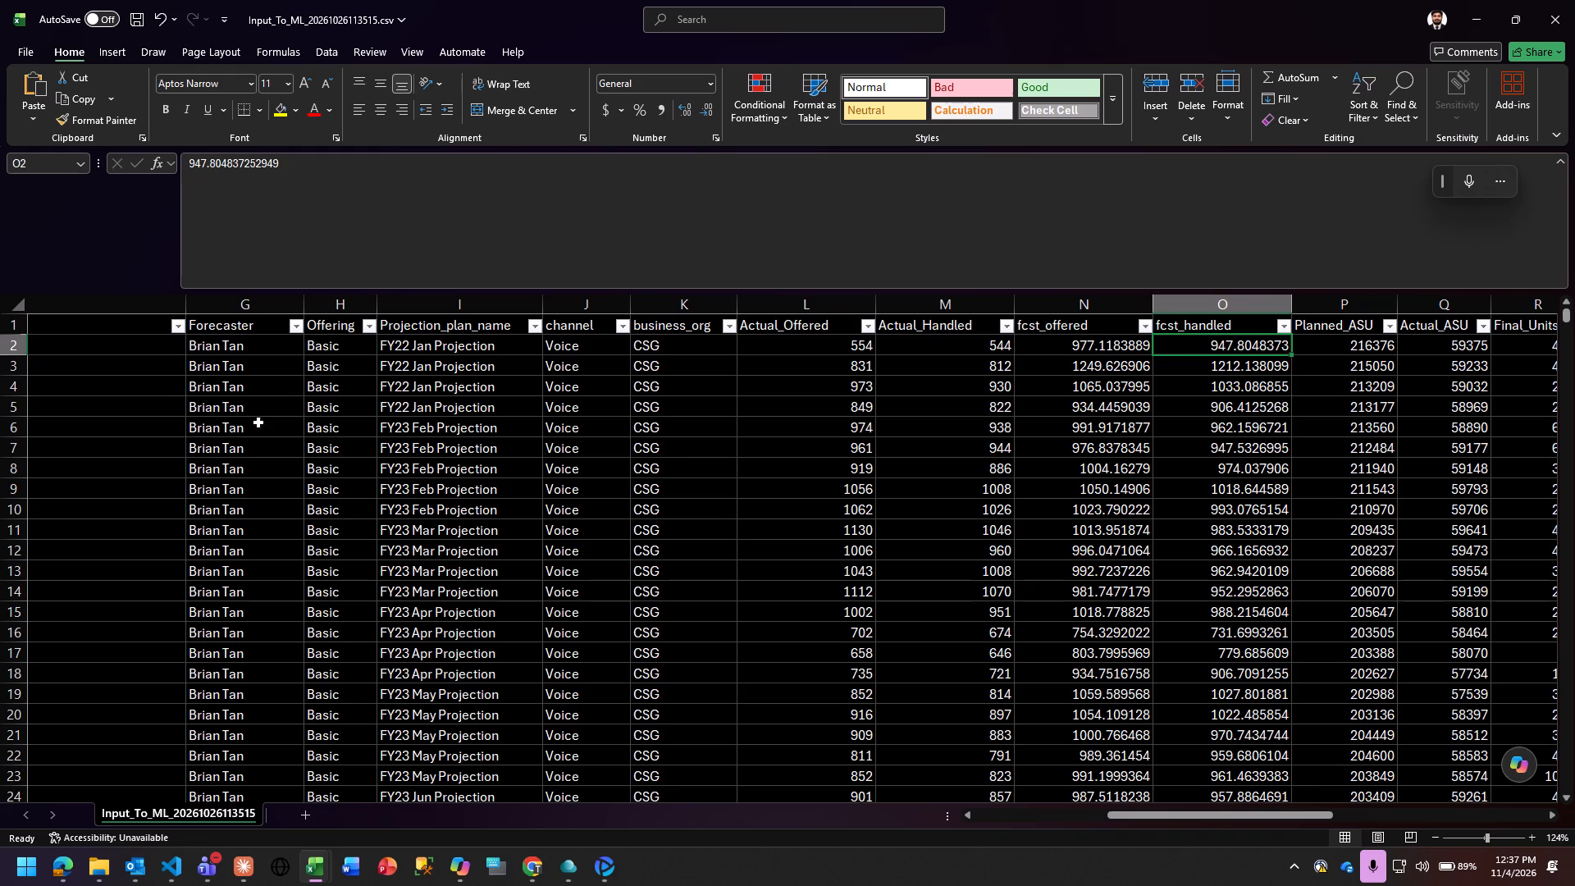
# Examine the distinct values in the Forecaster column's filter without applying any filter.
pyautogui.click(301, 328)
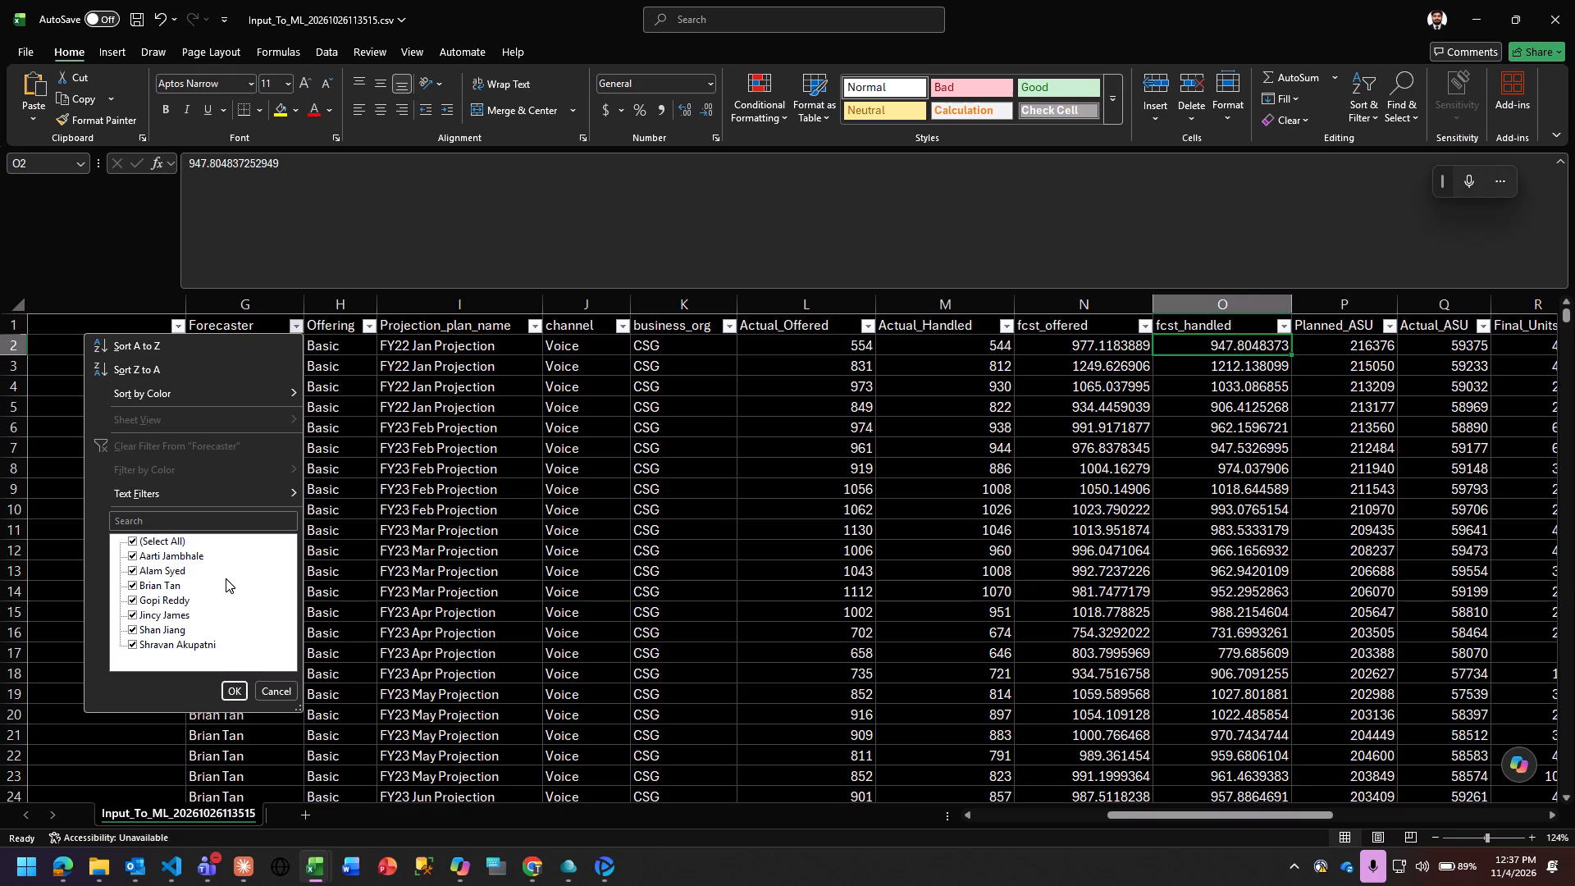
pyautogui.click(450, 481)
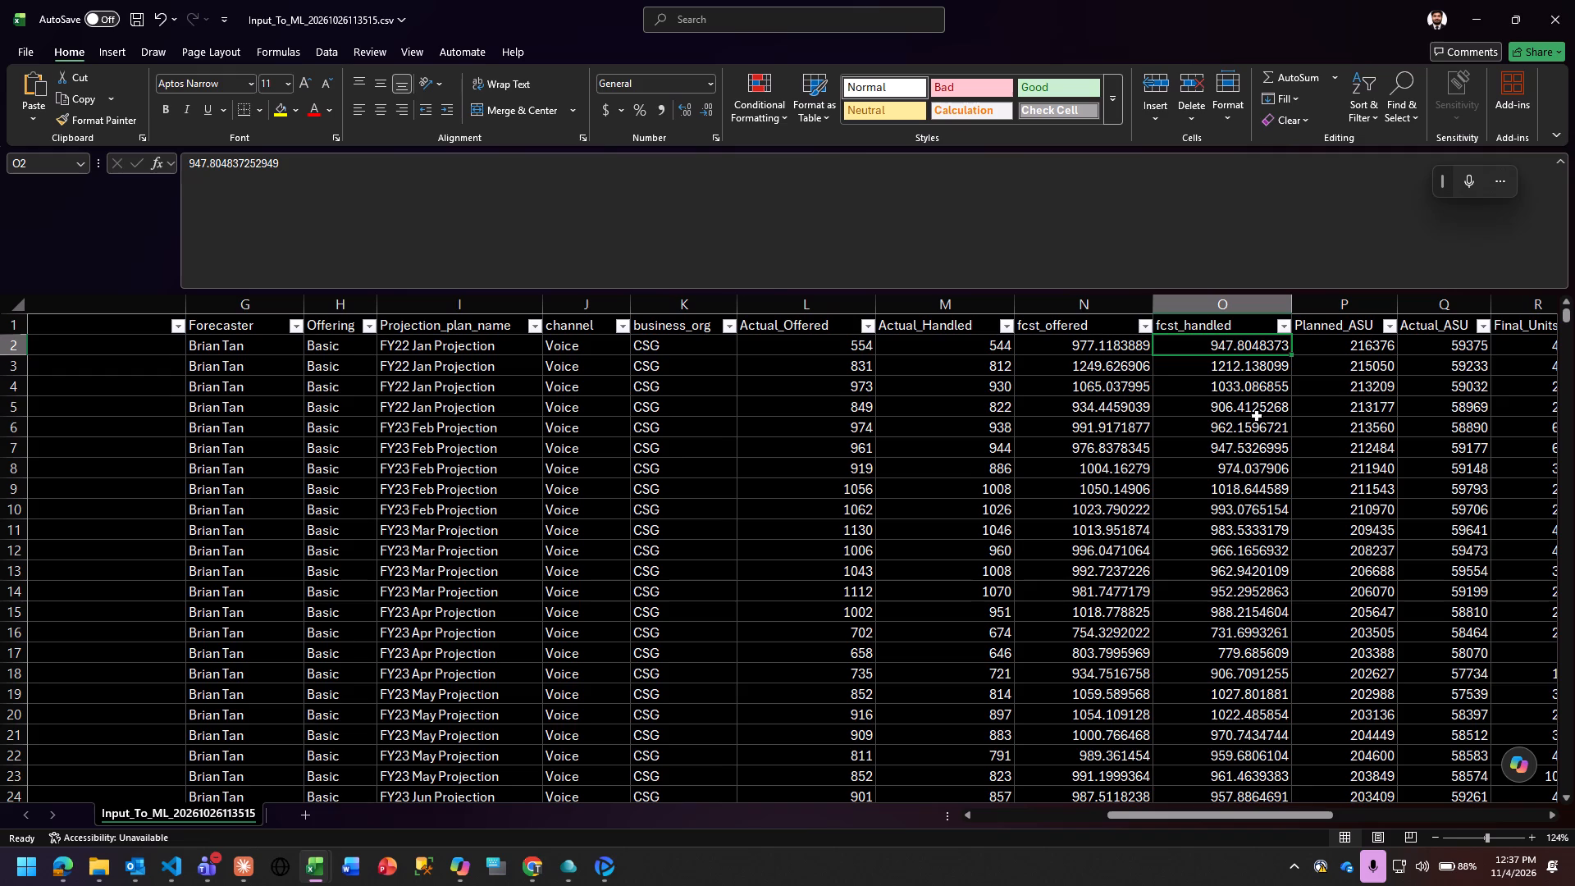
# Examine the planned and actual ASU figures in the first rows of the Planned_ASU and Actual_ASU columns.
pyautogui.click(1432, 333)
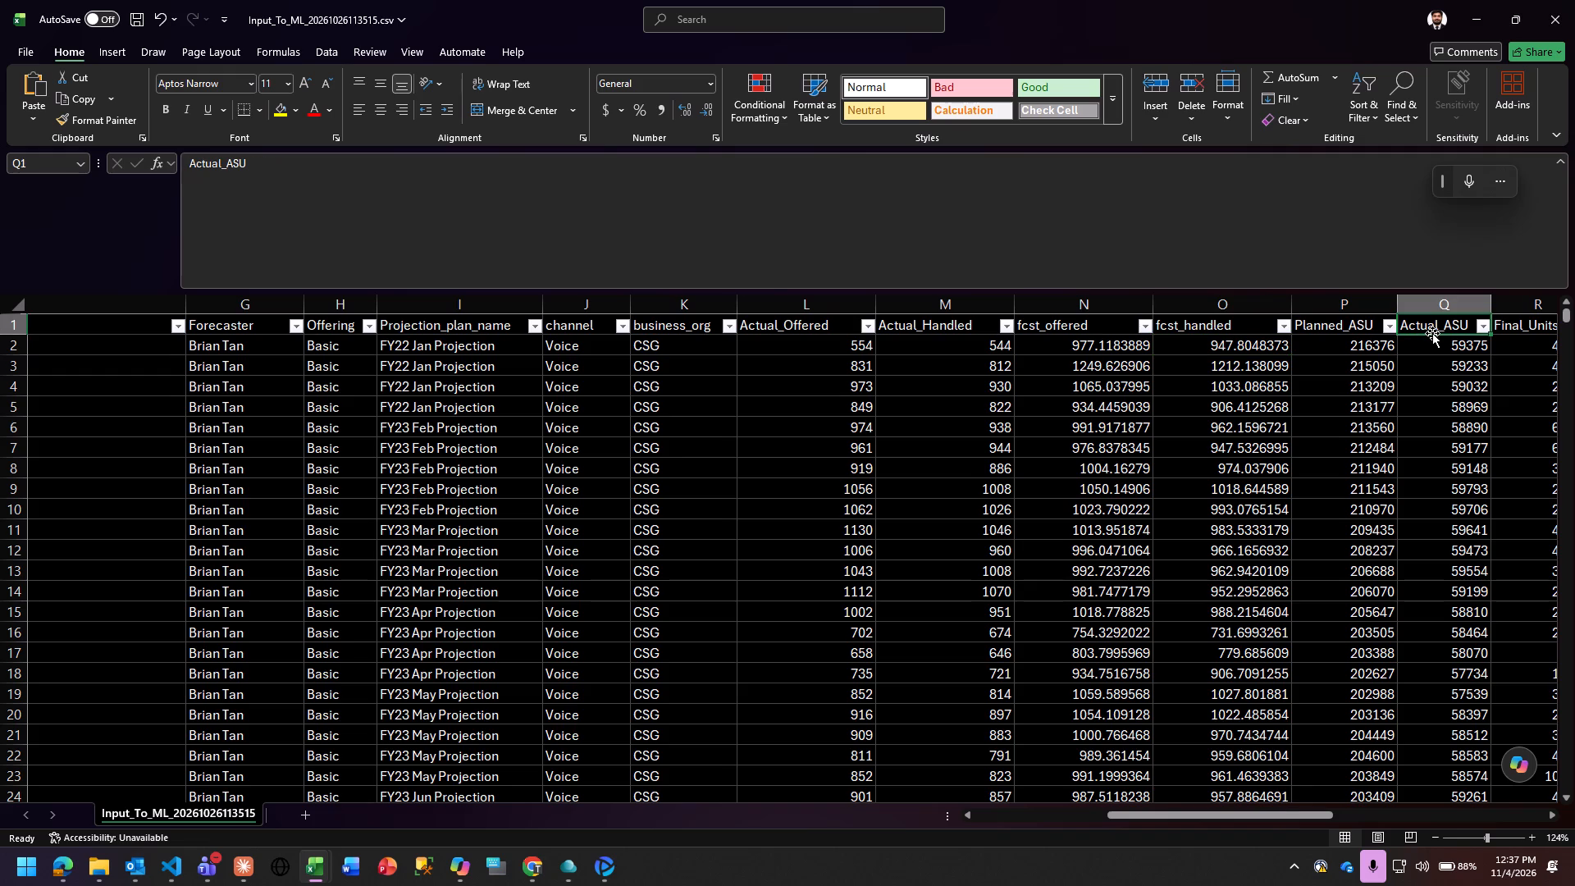
pyautogui.hscroll(-3, 1432, 333)
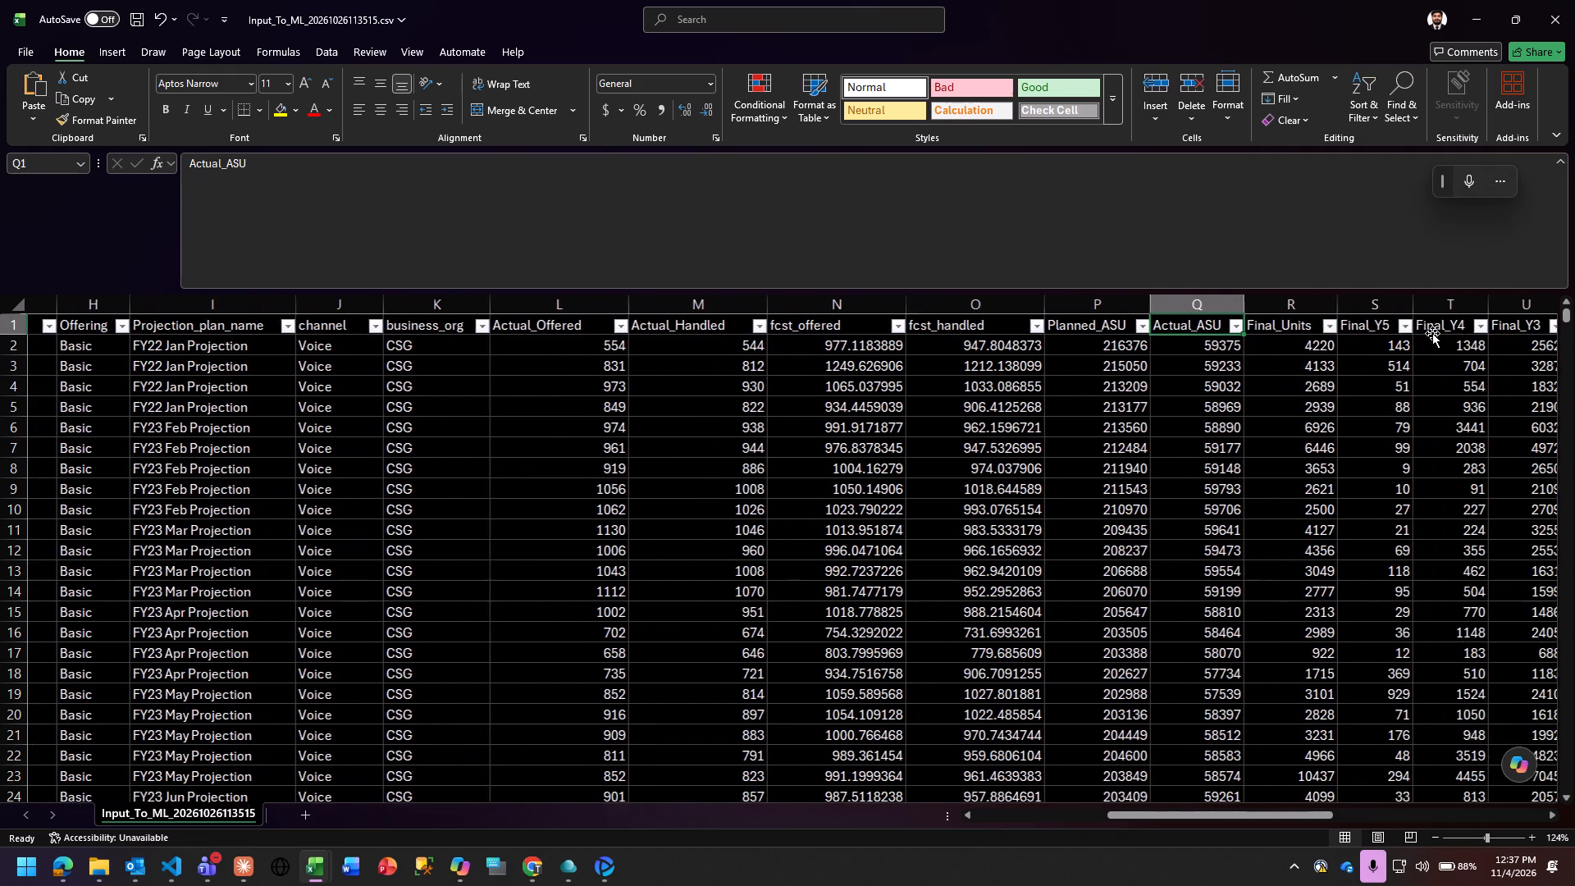
pyautogui.hscroll(-2, 1432, 333)
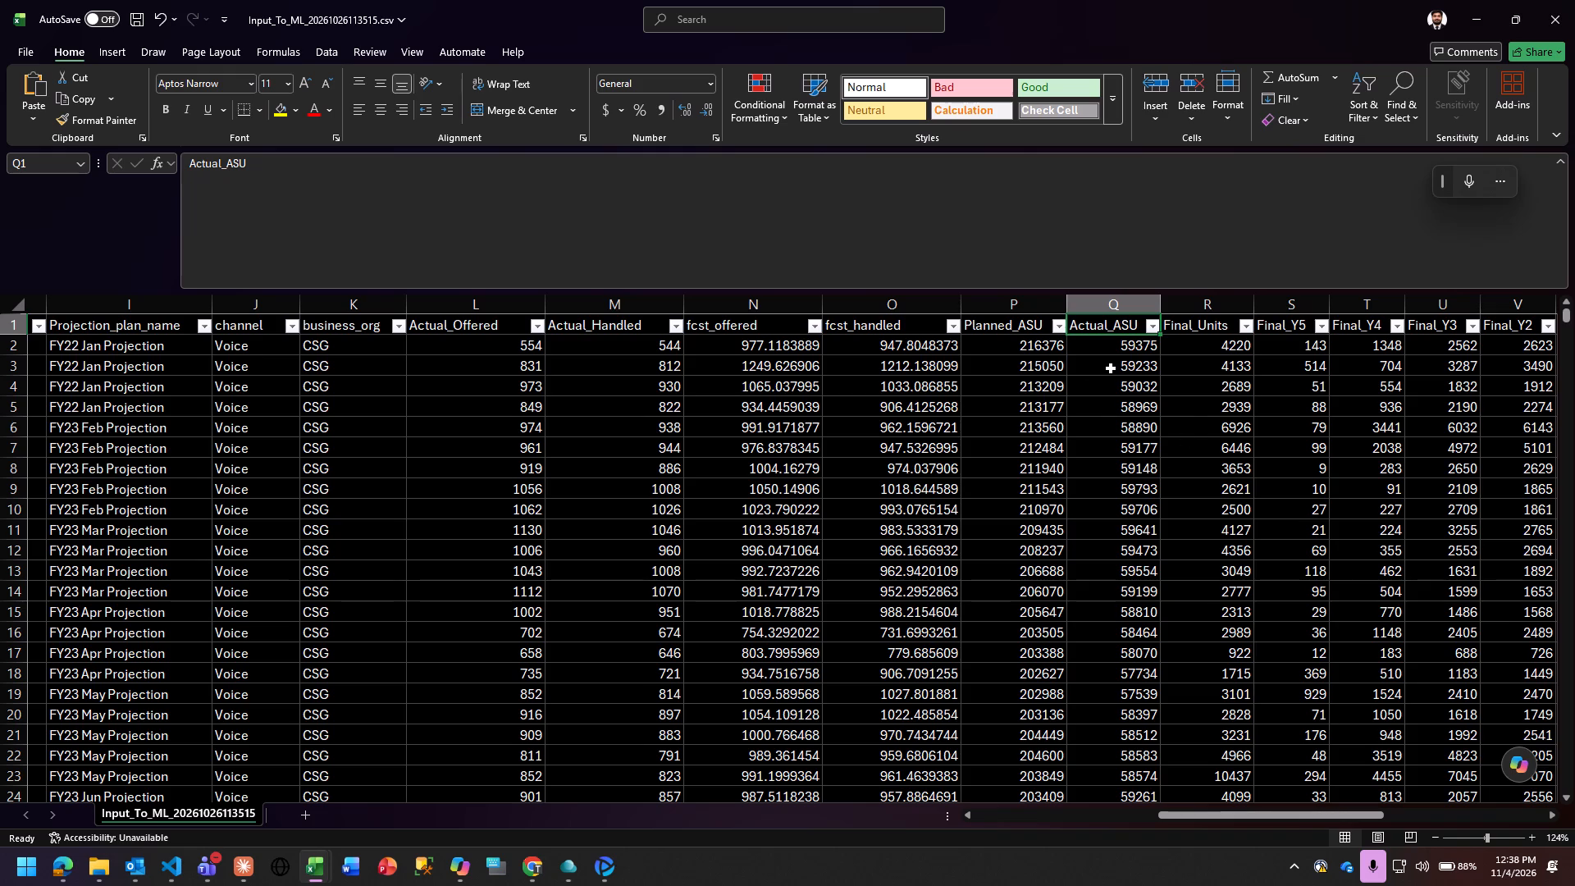
pyautogui.click(1152, 396)
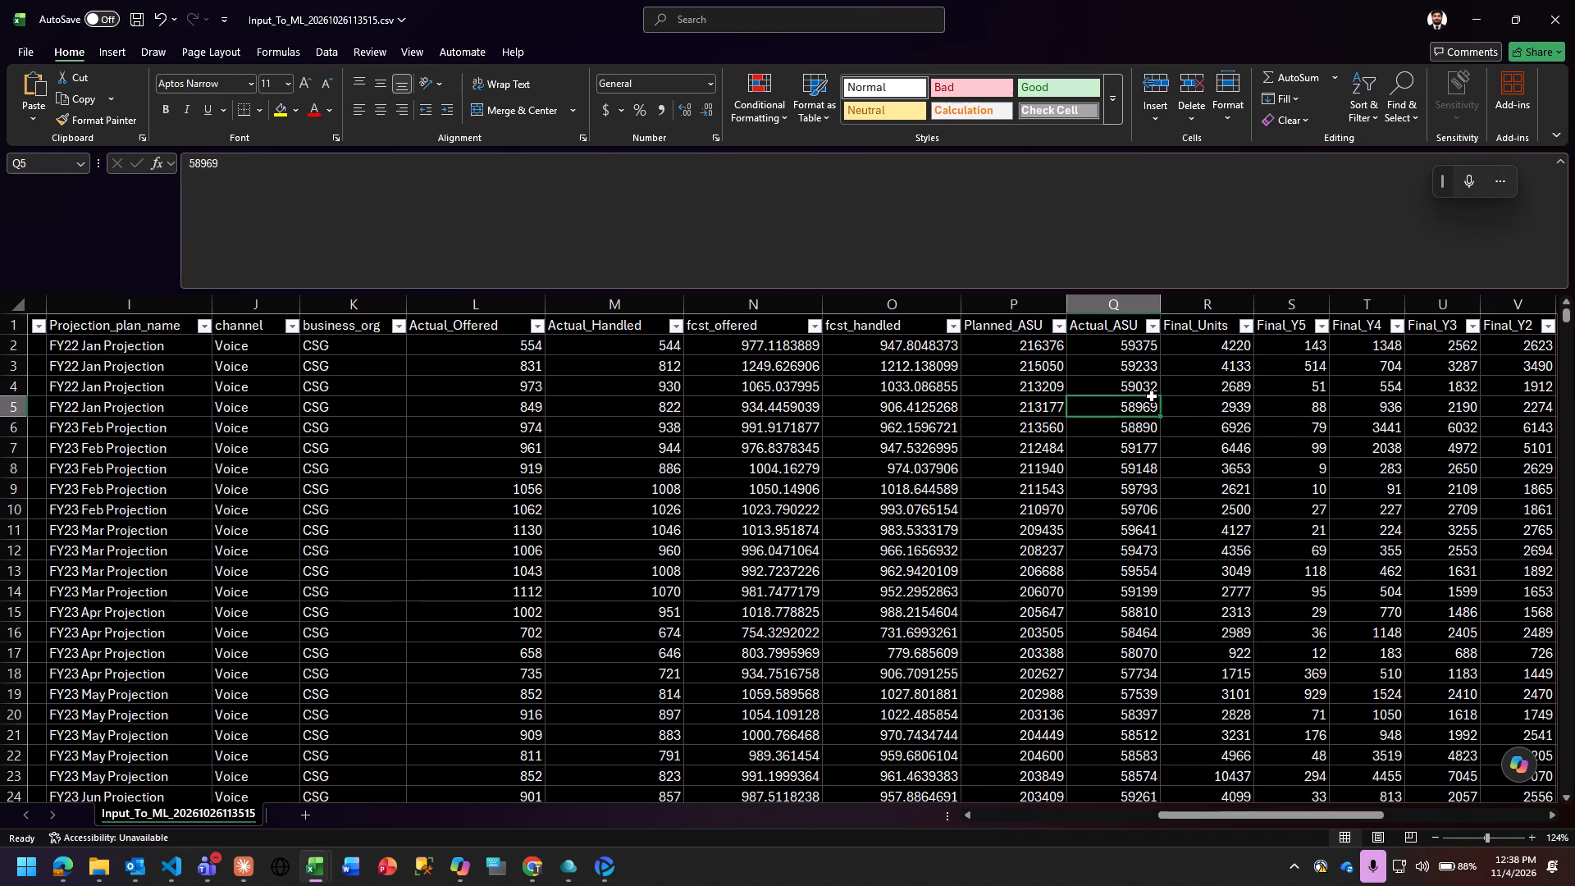
pyautogui.click(1043, 349)
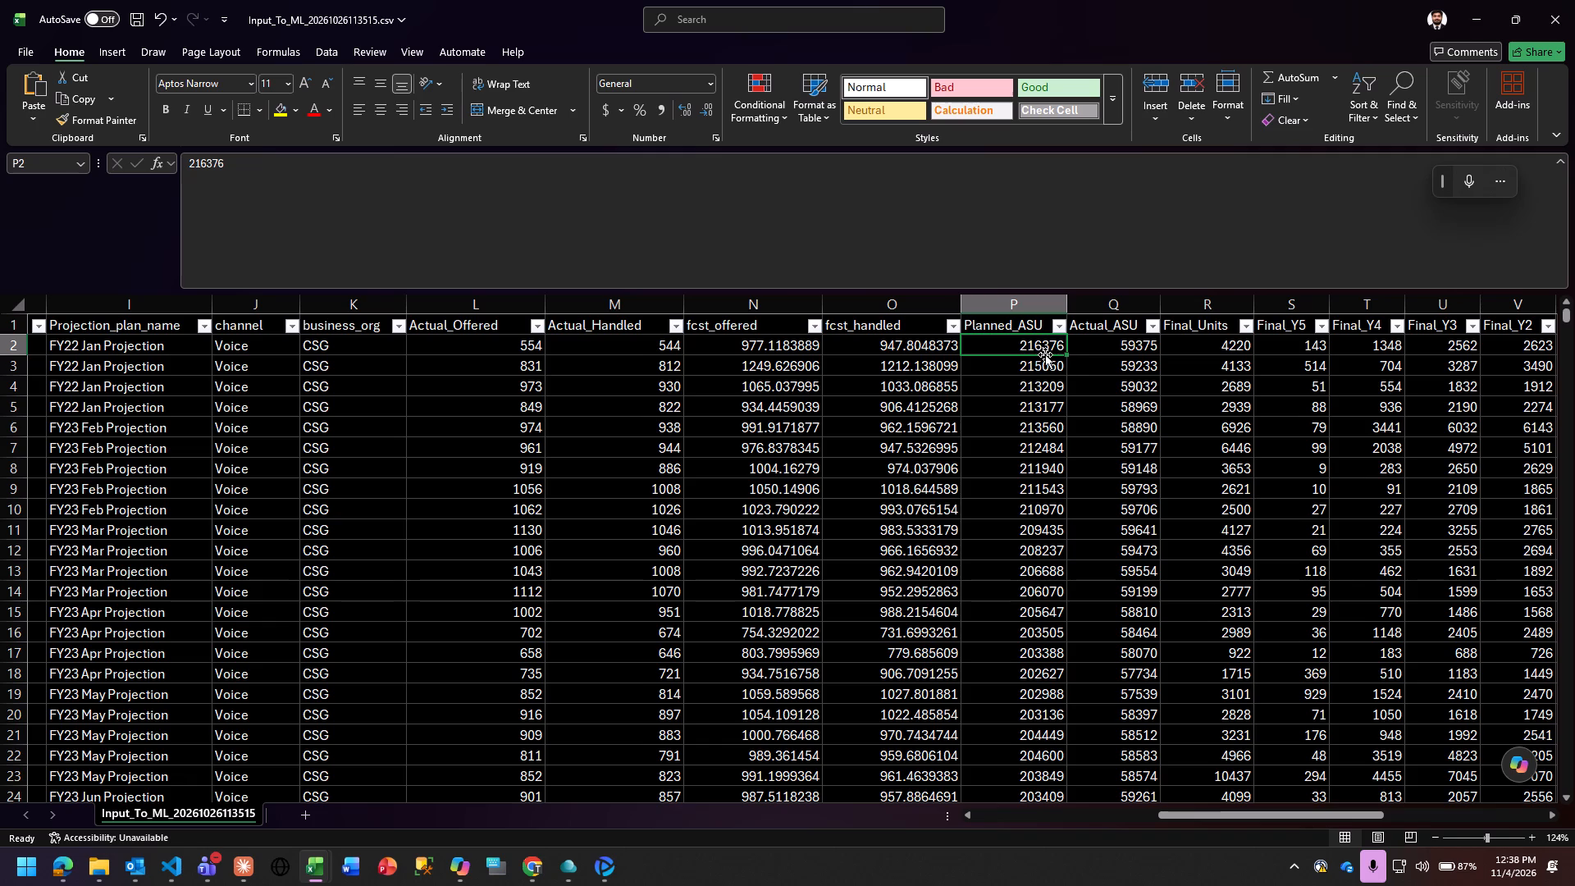
pyautogui.click(1141, 349)
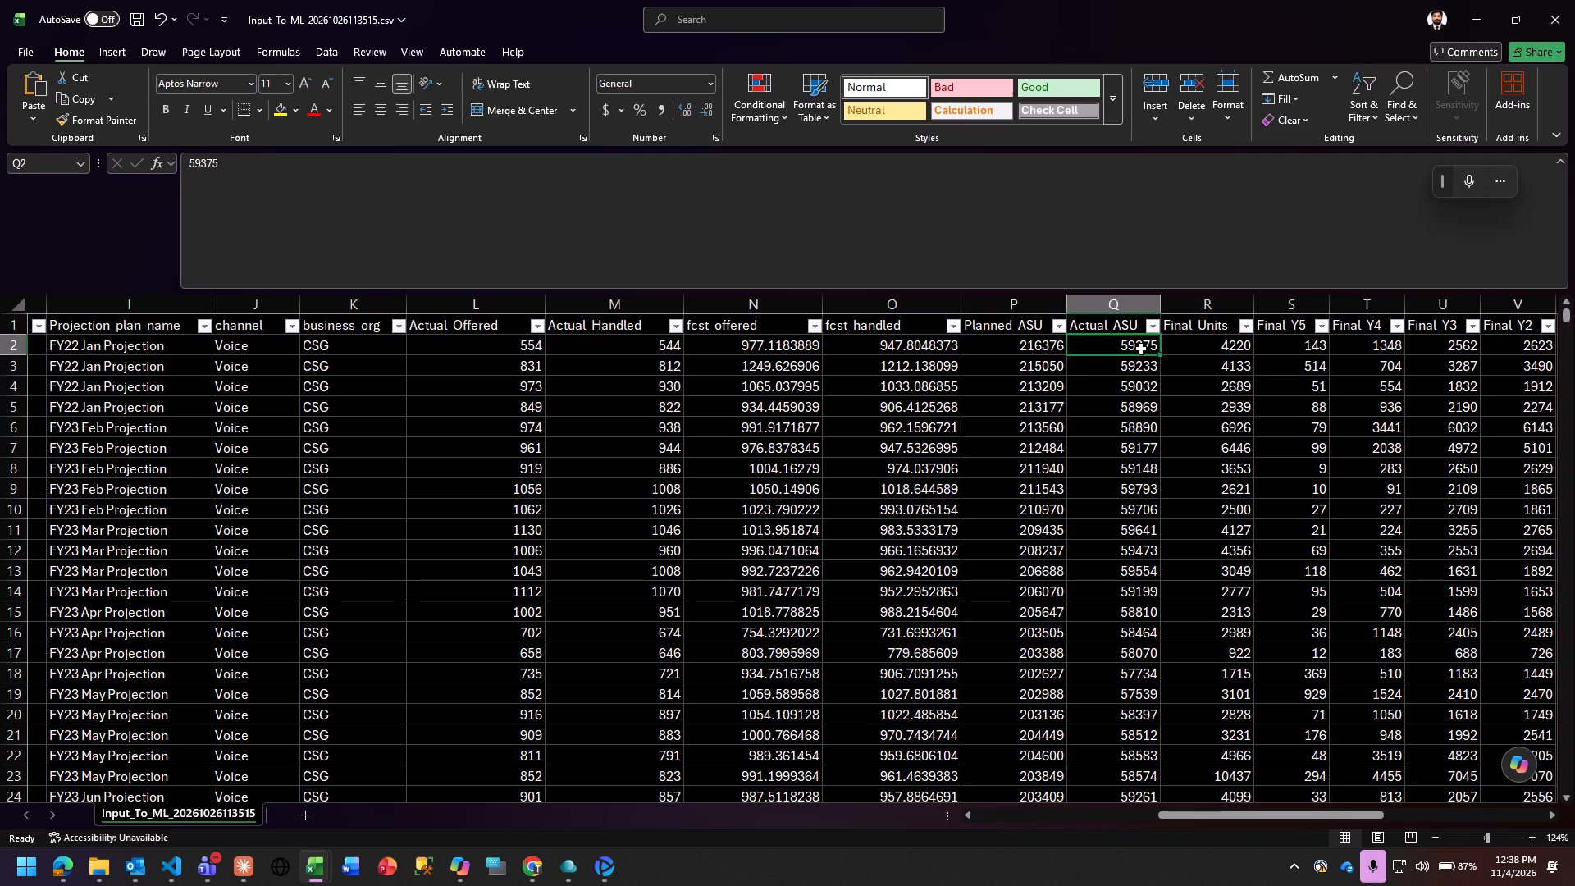
# Review the Final_Units, Final_Y5 to Final_Y1 and Final_upp_units columns, followed by the Holiday_Count and weekday columns.
pyautogui.hscroll(-4, 1141, 349)
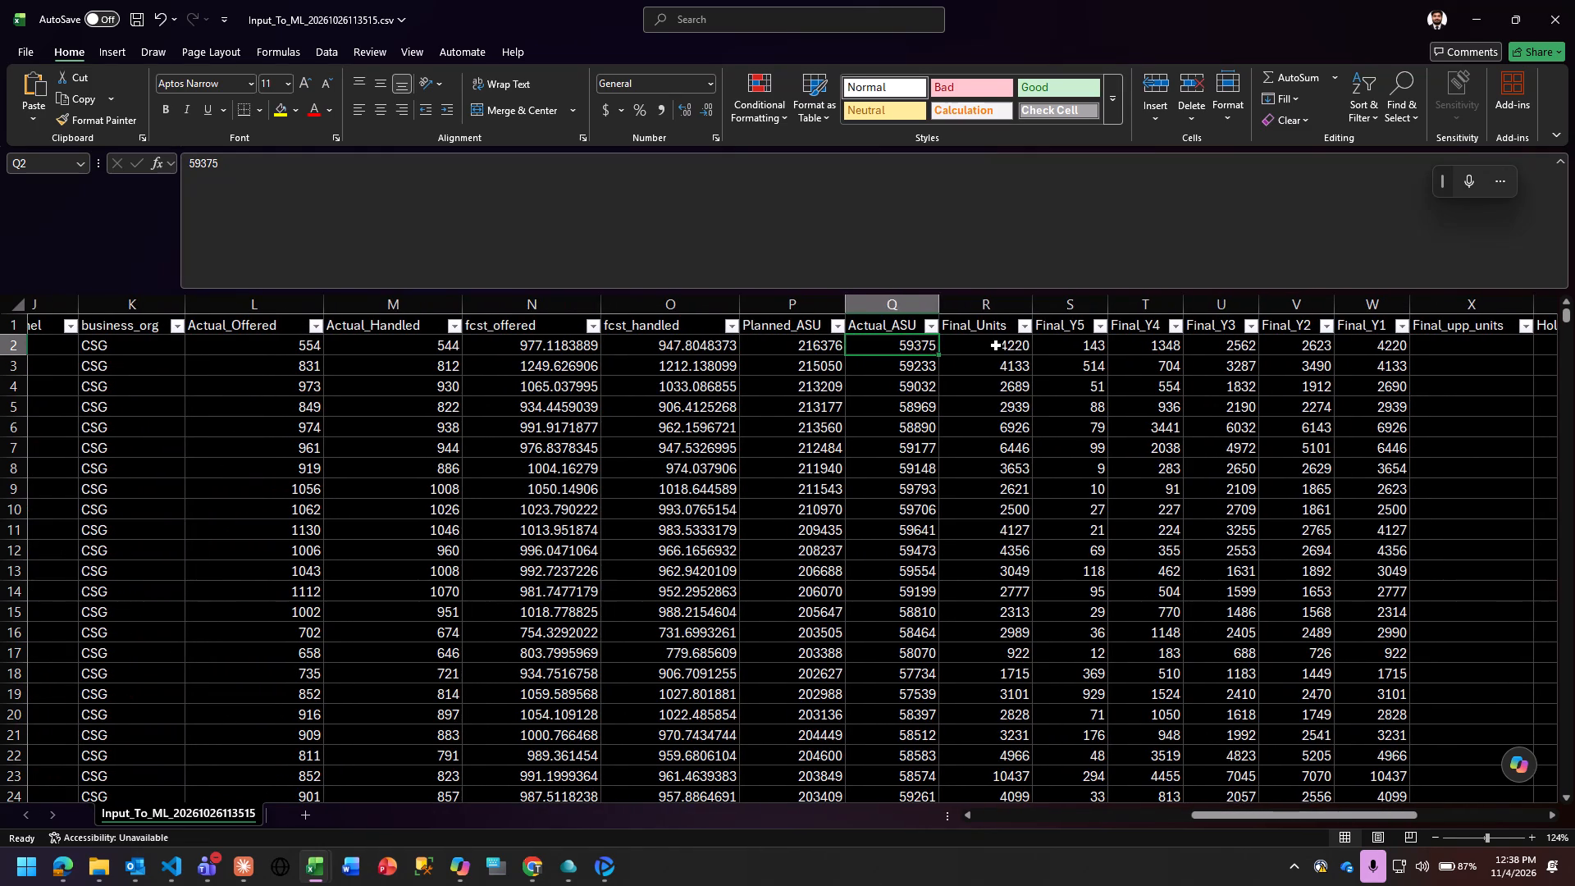
pyautogui.click(996, 345)
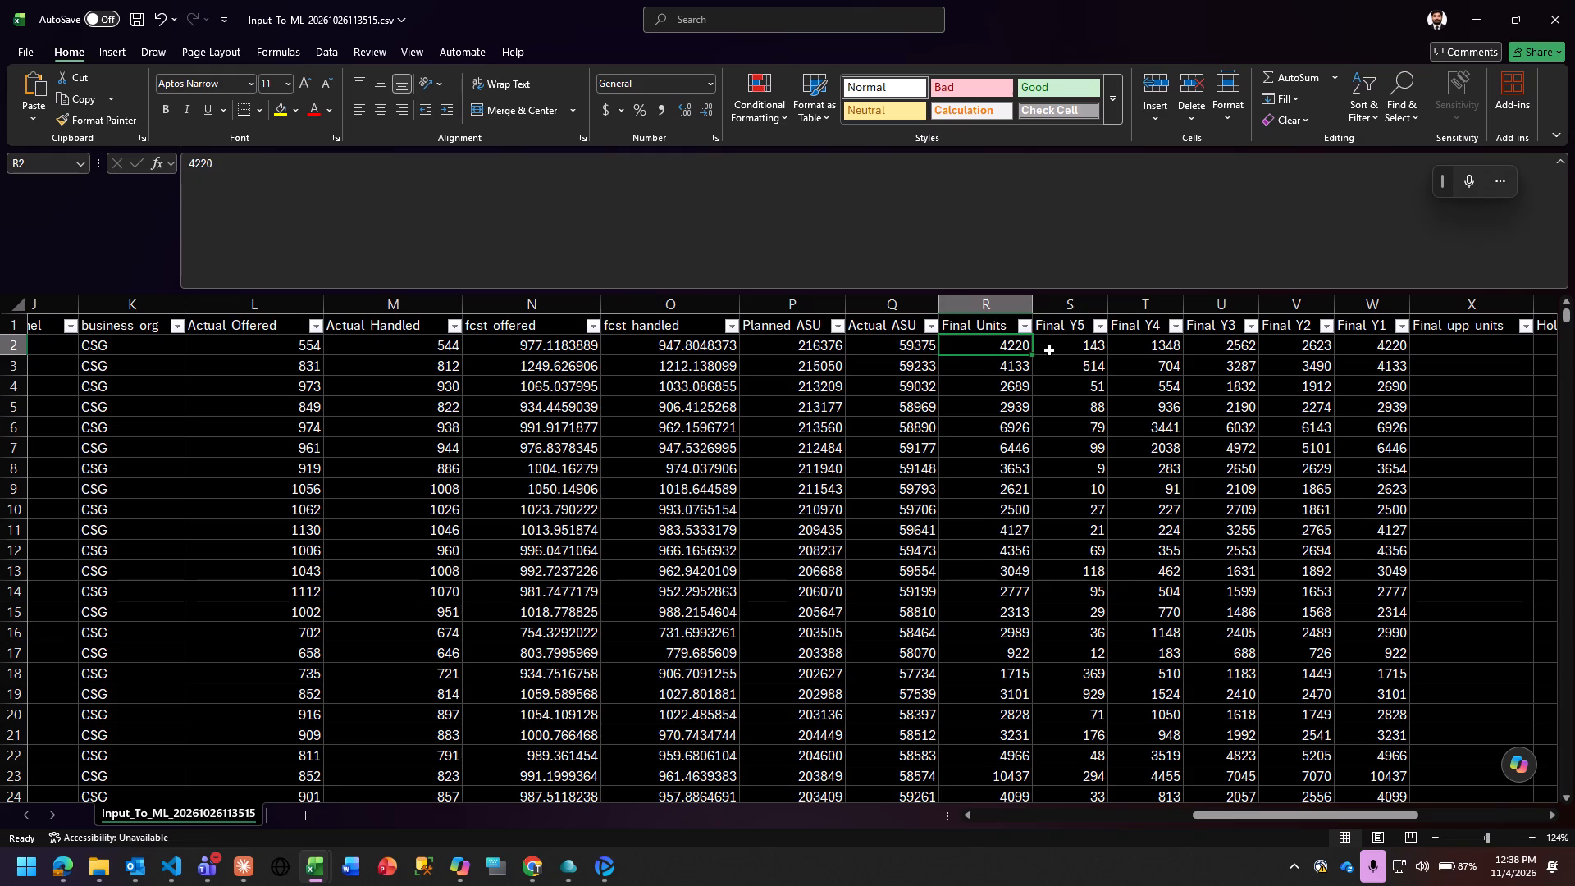
pyautogui.moveTo(1049, 350); pyautogui.dragTo(1311, 343)
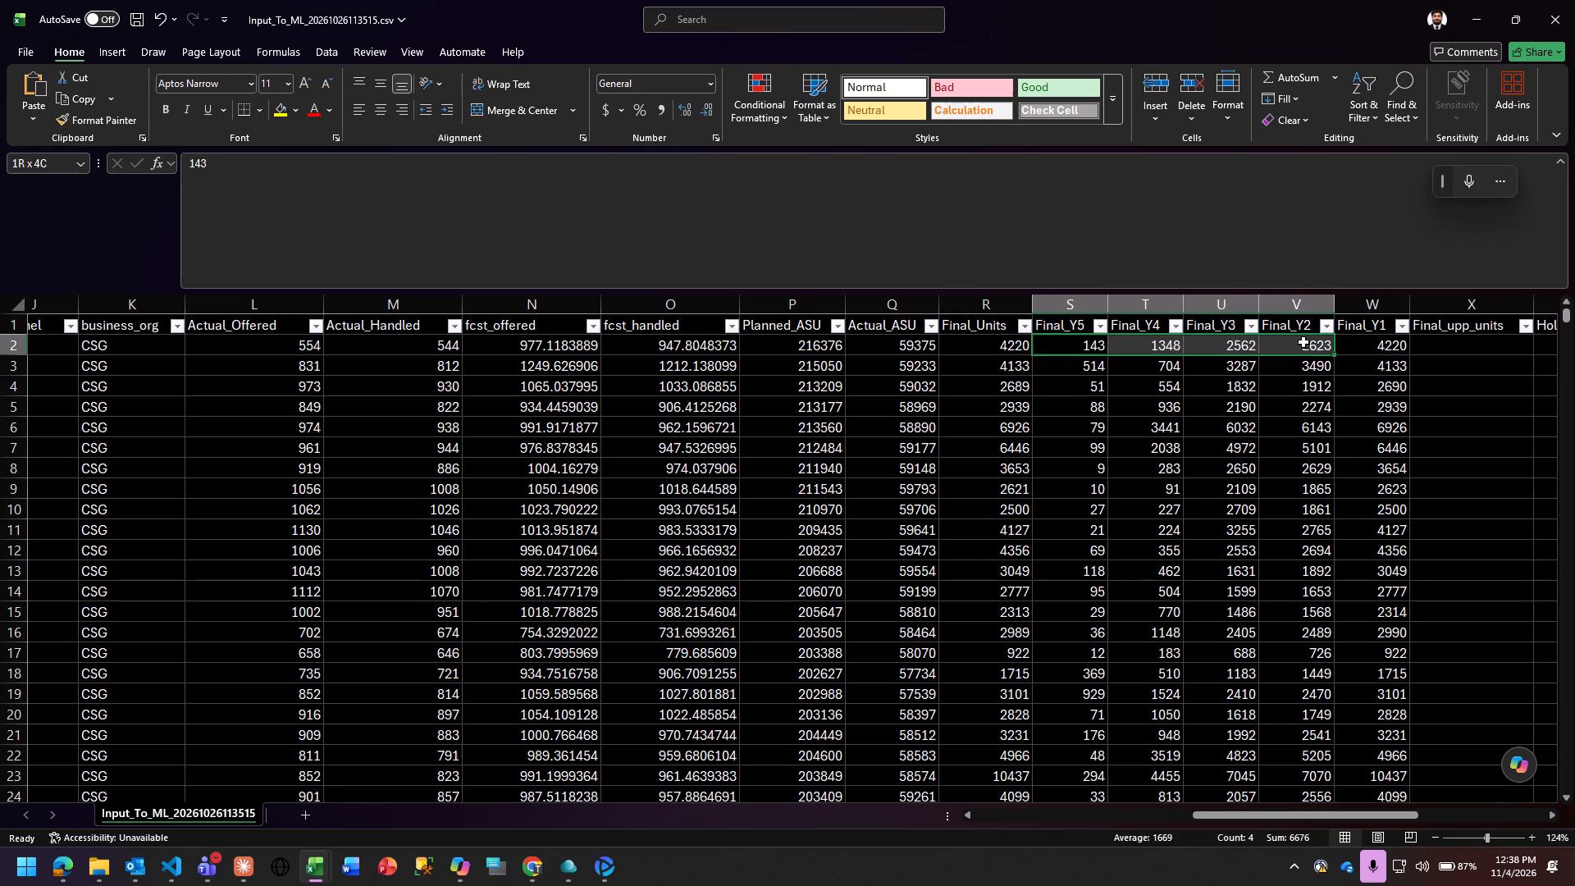
pyautogui.moveTo(1311, 343); pyautogui.dragTo(1358, 349)
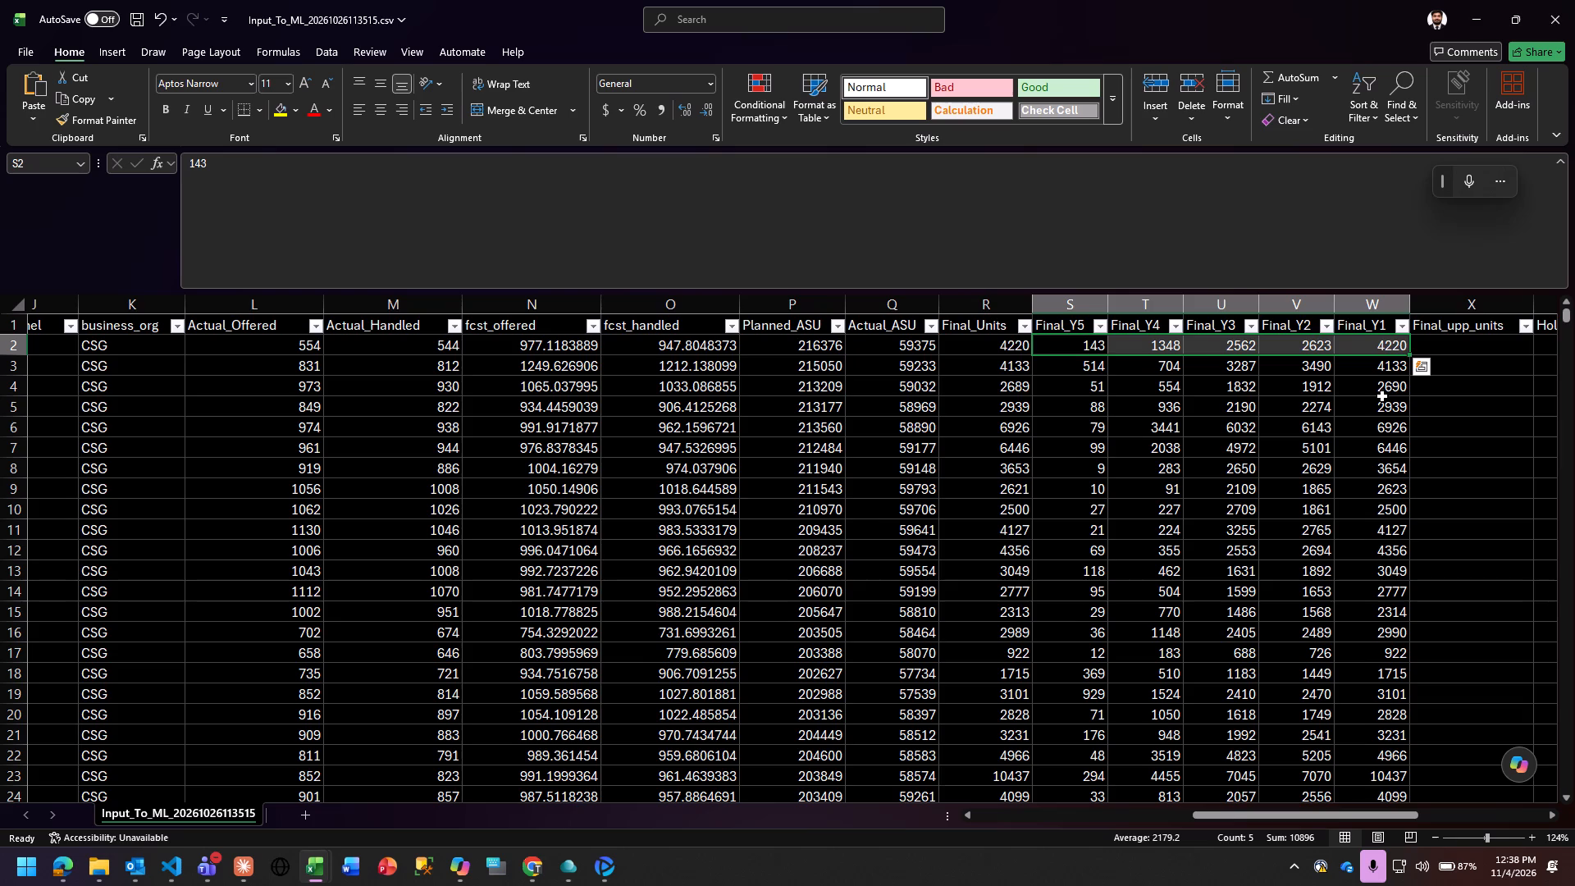
pyautogui.hscroll(-5, 1382, 396)
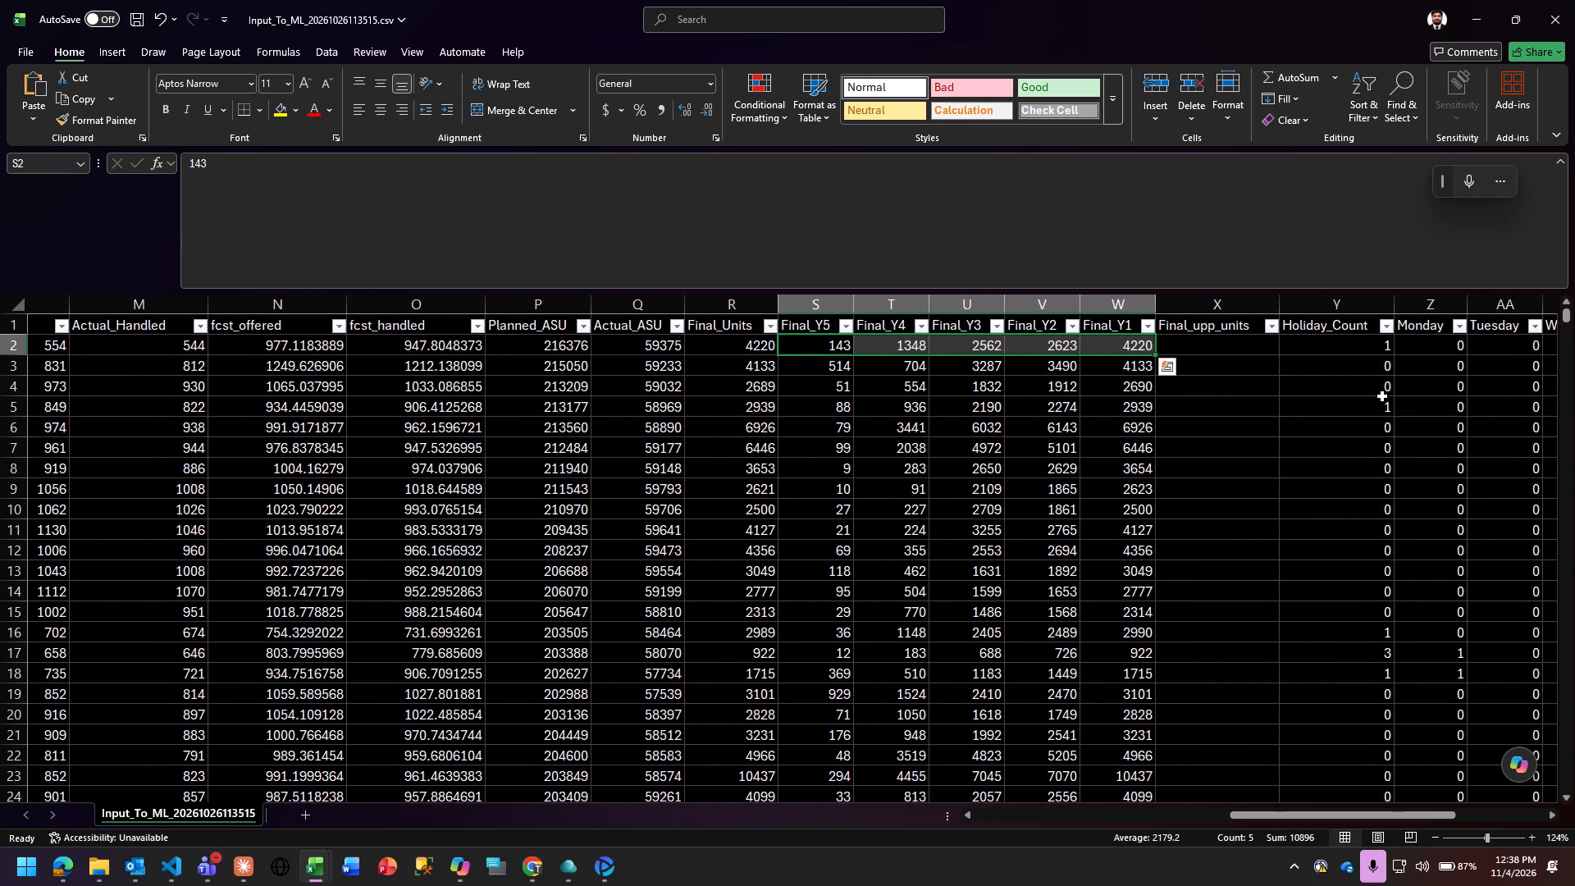
pyautogui.click(1212, 345)
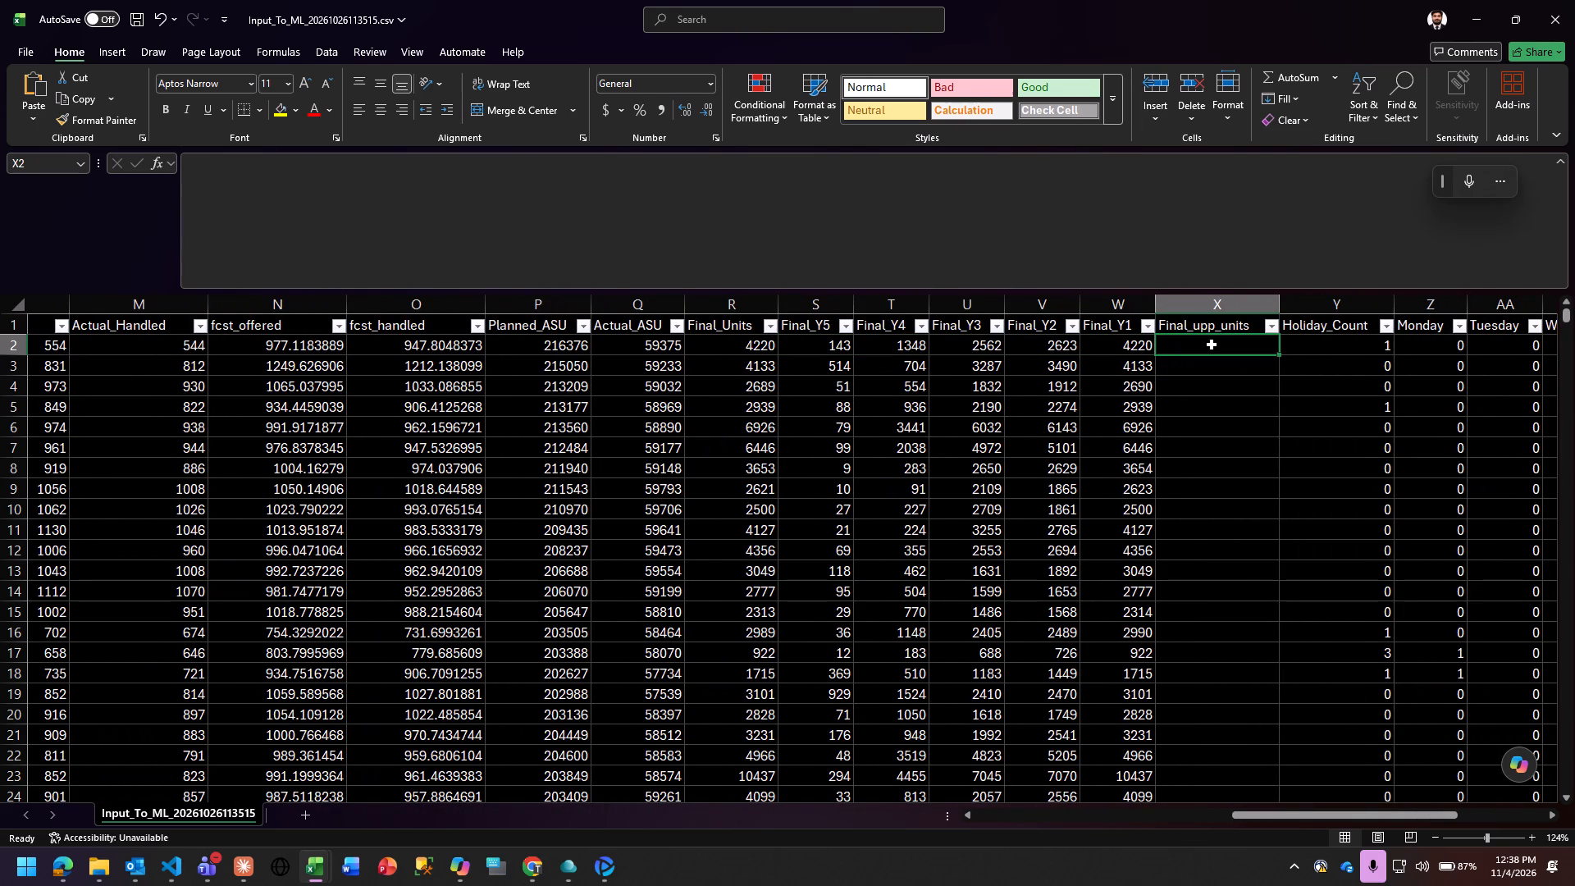
pyautogui.hscroll(-4, 1298, 416)
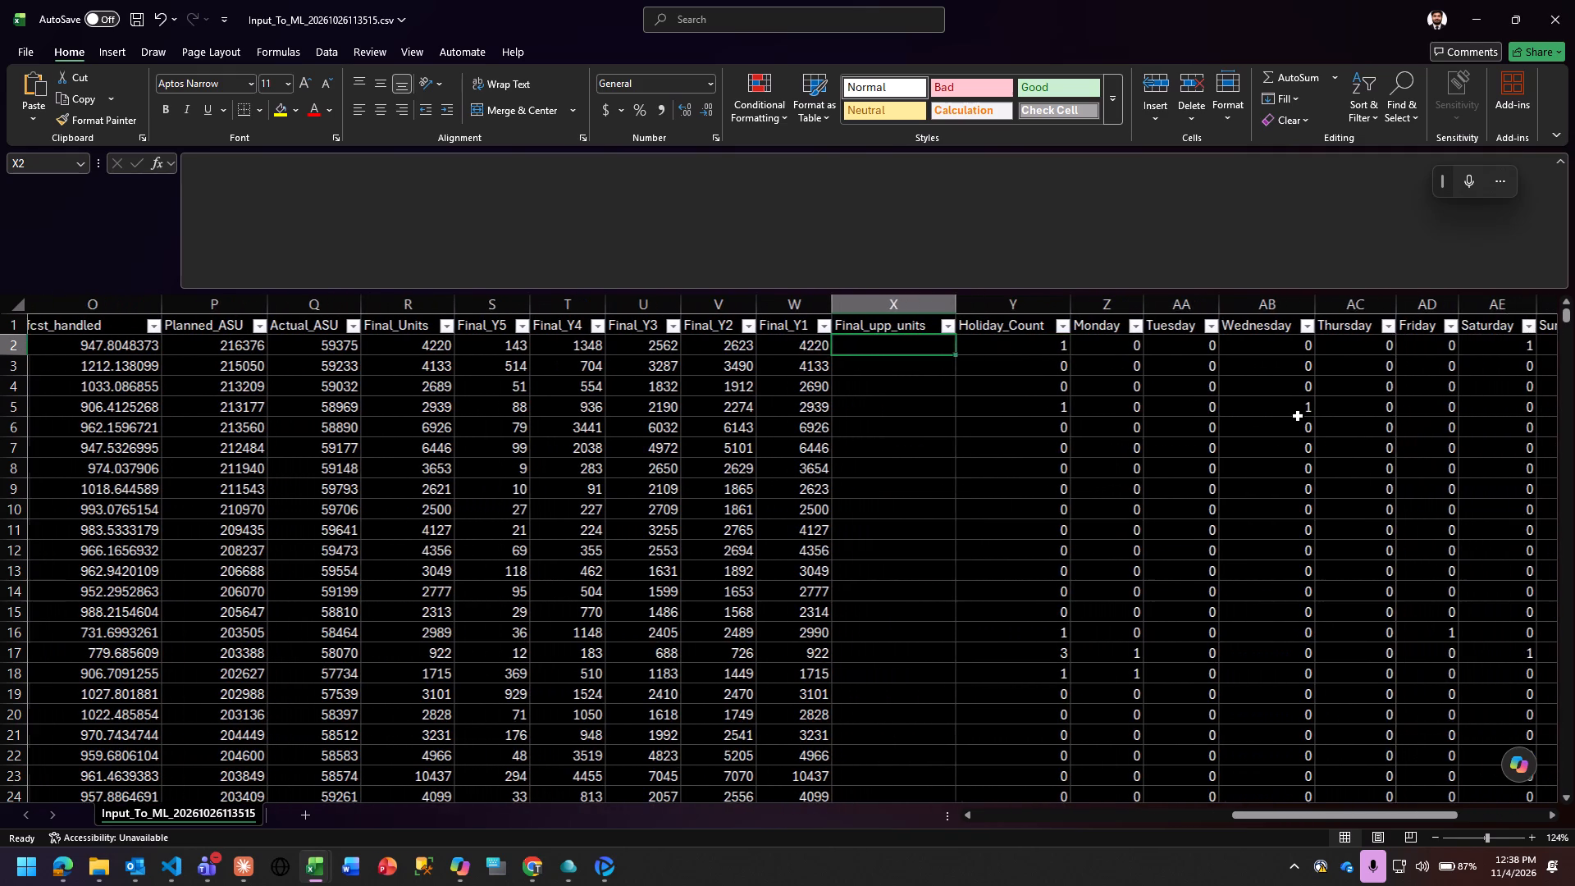
pyautogui.hscroll(-1, 1298, 416)
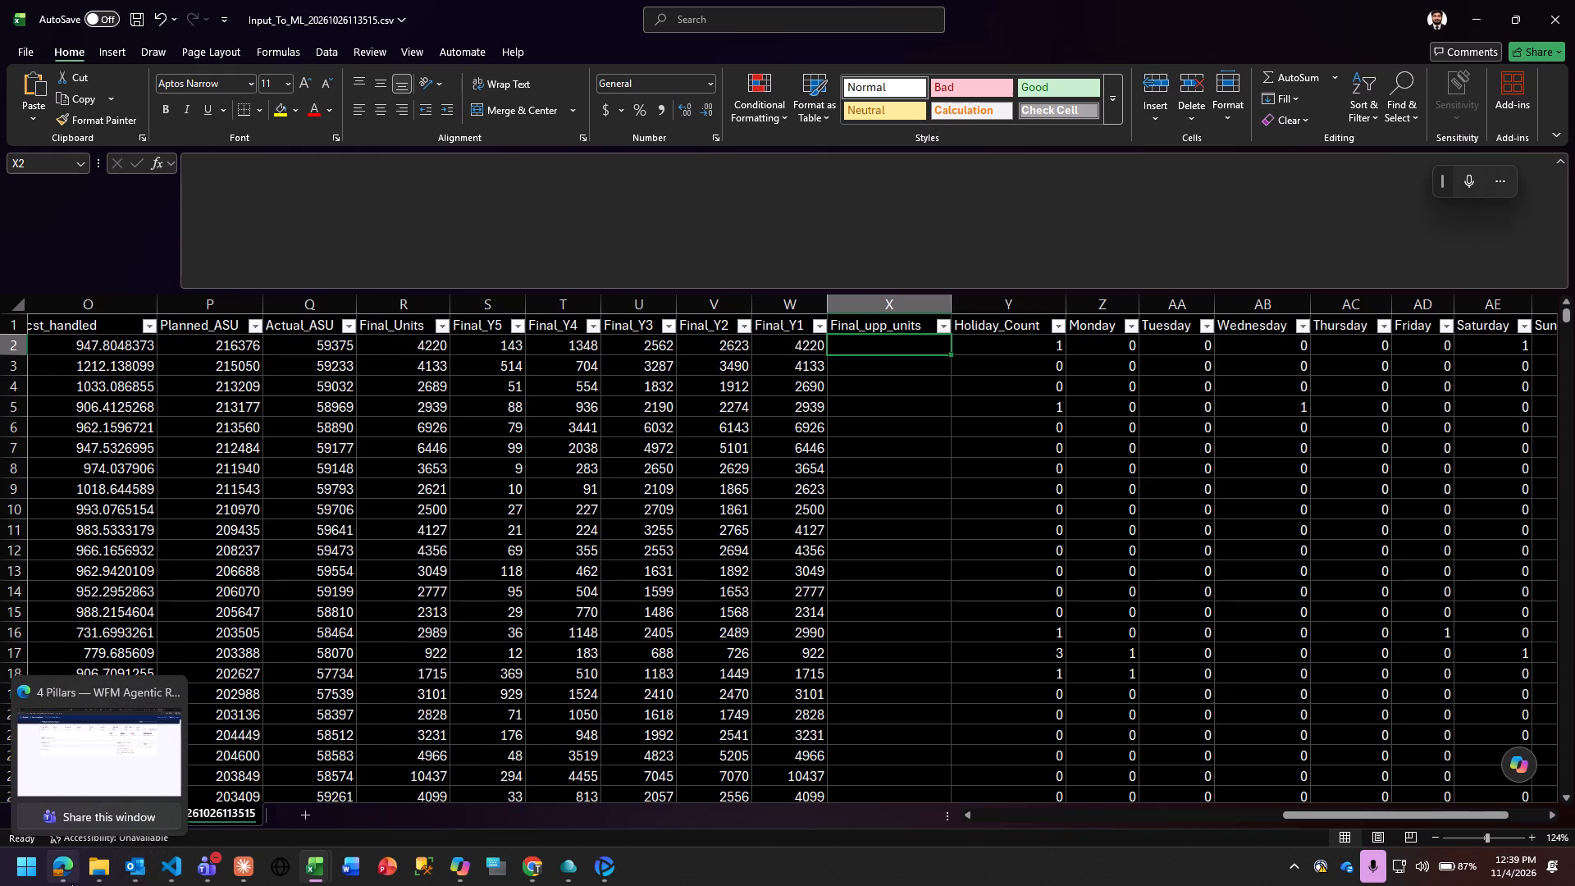
# Switch to the Demand Pattern RCA Agent in the browser and filter its Region to Americas.
pyautogui.click(85, 758)
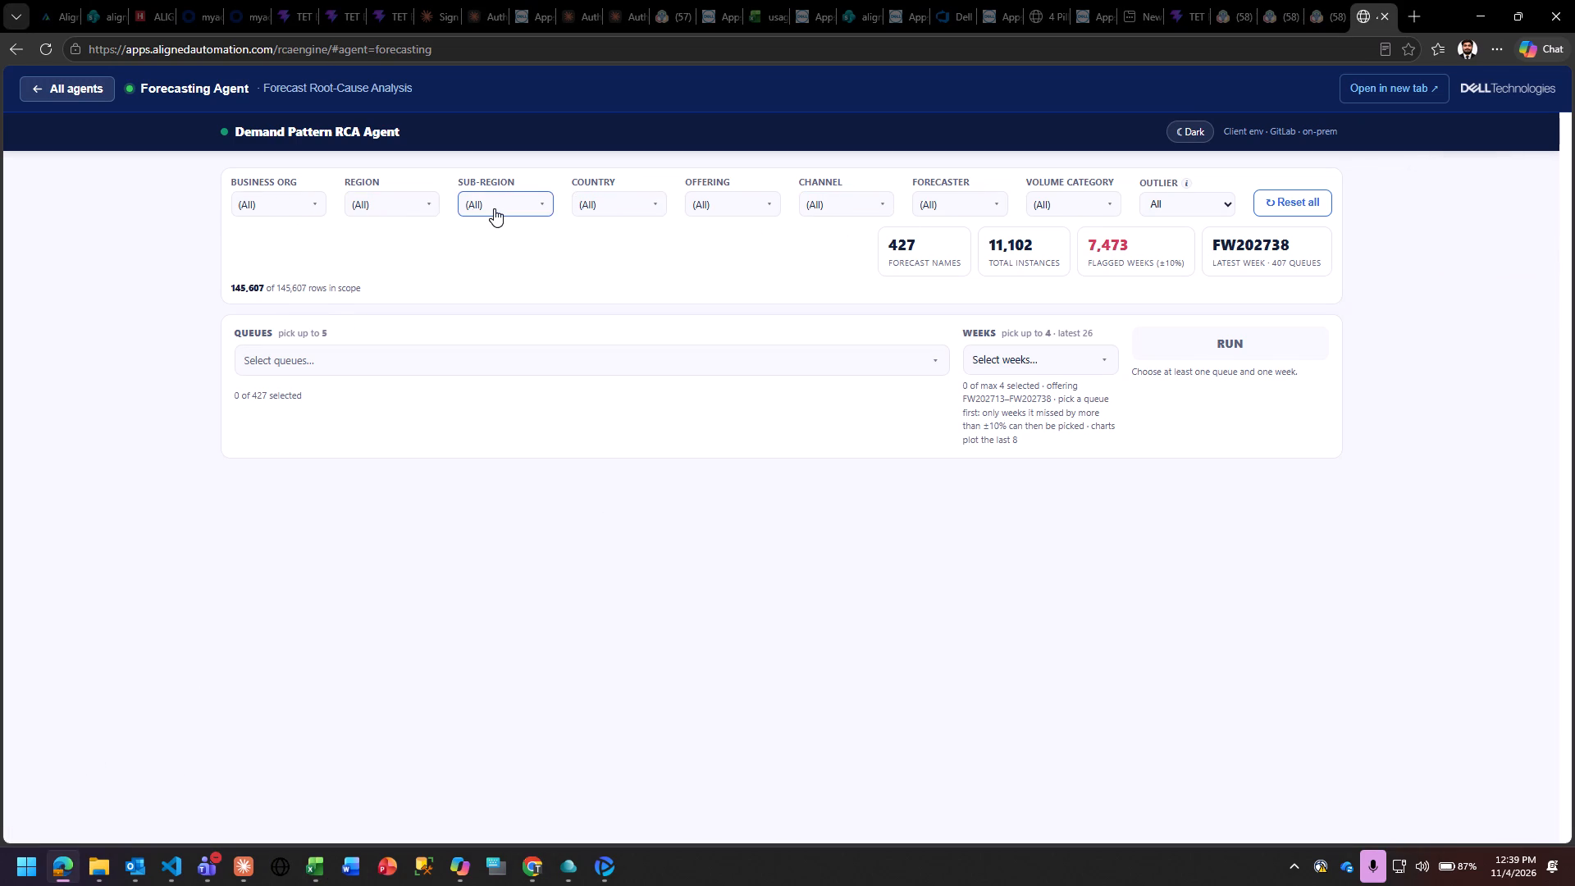
pyautogui.click(393, 211)
pyautogui.click(389, 285)
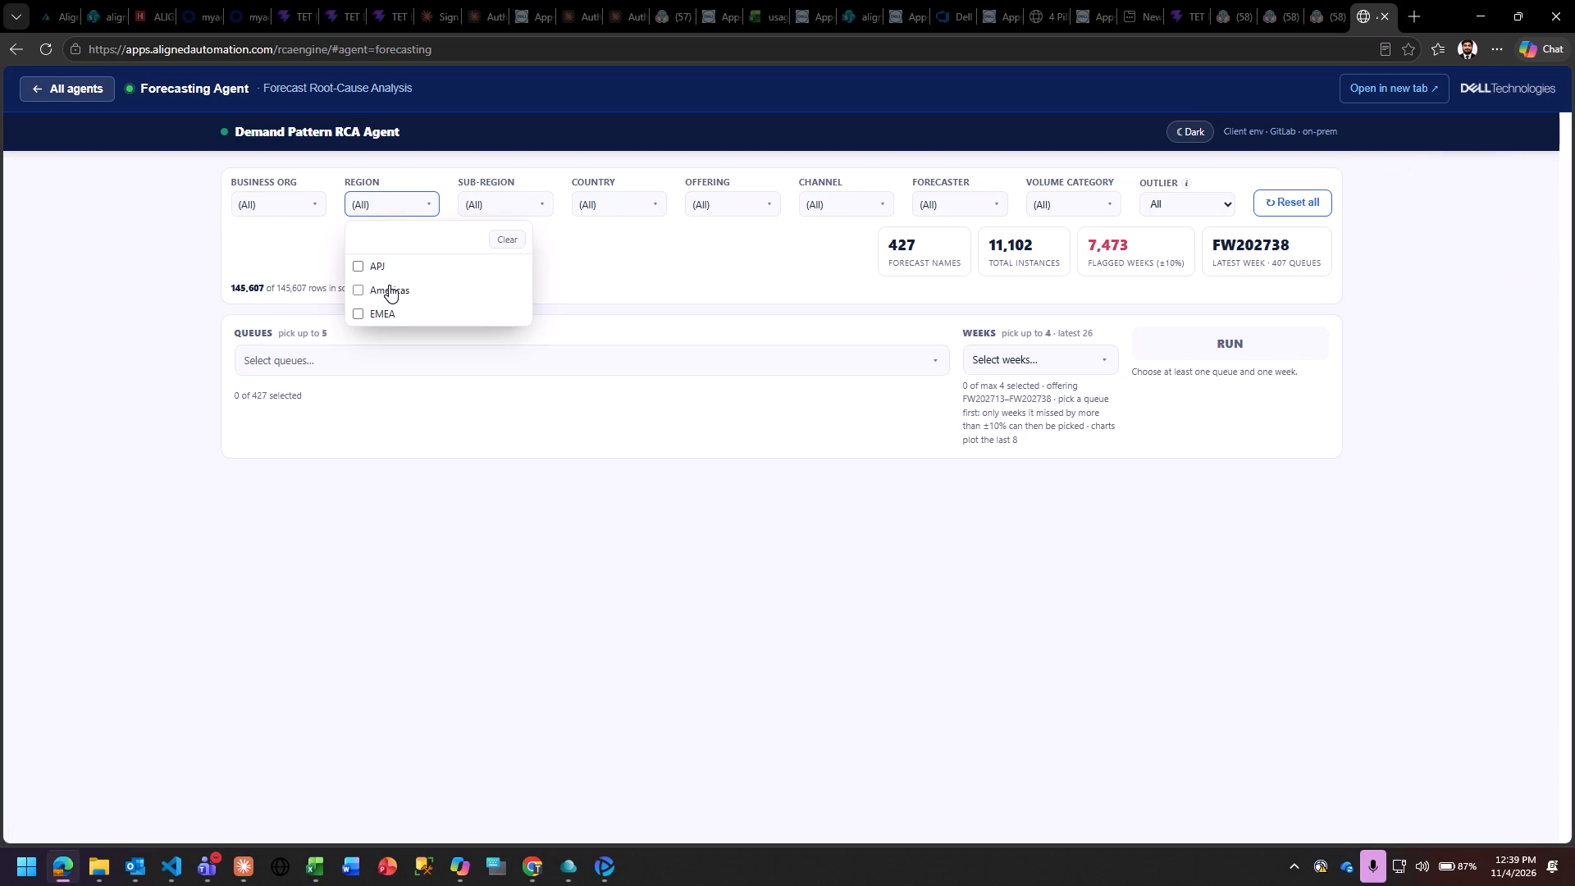
pyautogui.moveTo(644, 272); pyautogui.dragTo(542, 206)
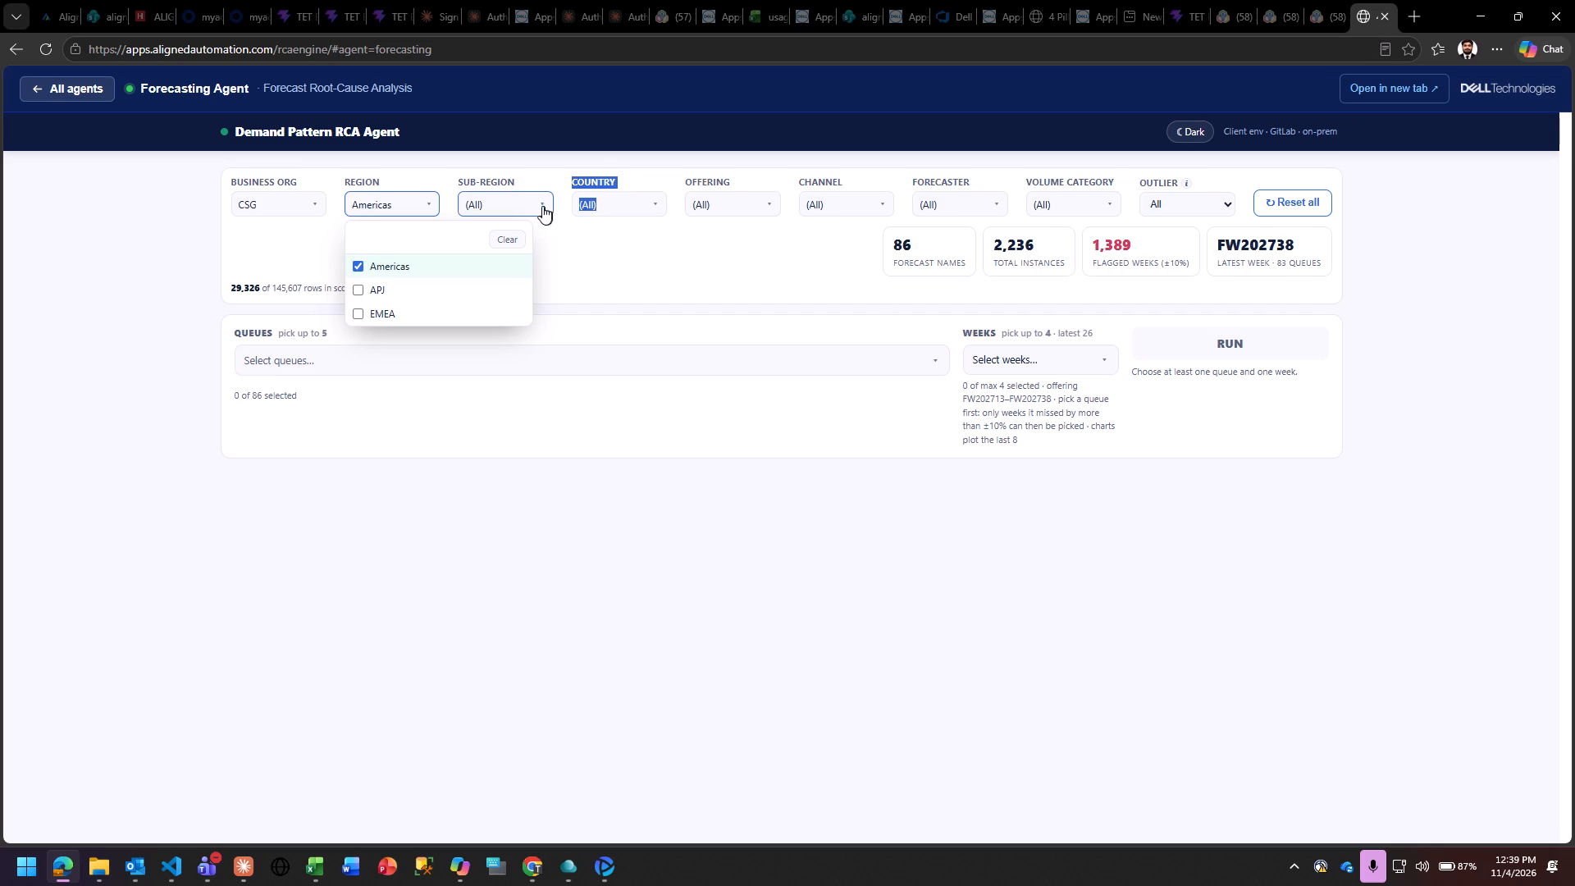
pyautogui.moveTo(542, 206); pyautogui.dragTo(541, 204)
pyautogui.click(541, 204)
pyautogui.click(410, 242)
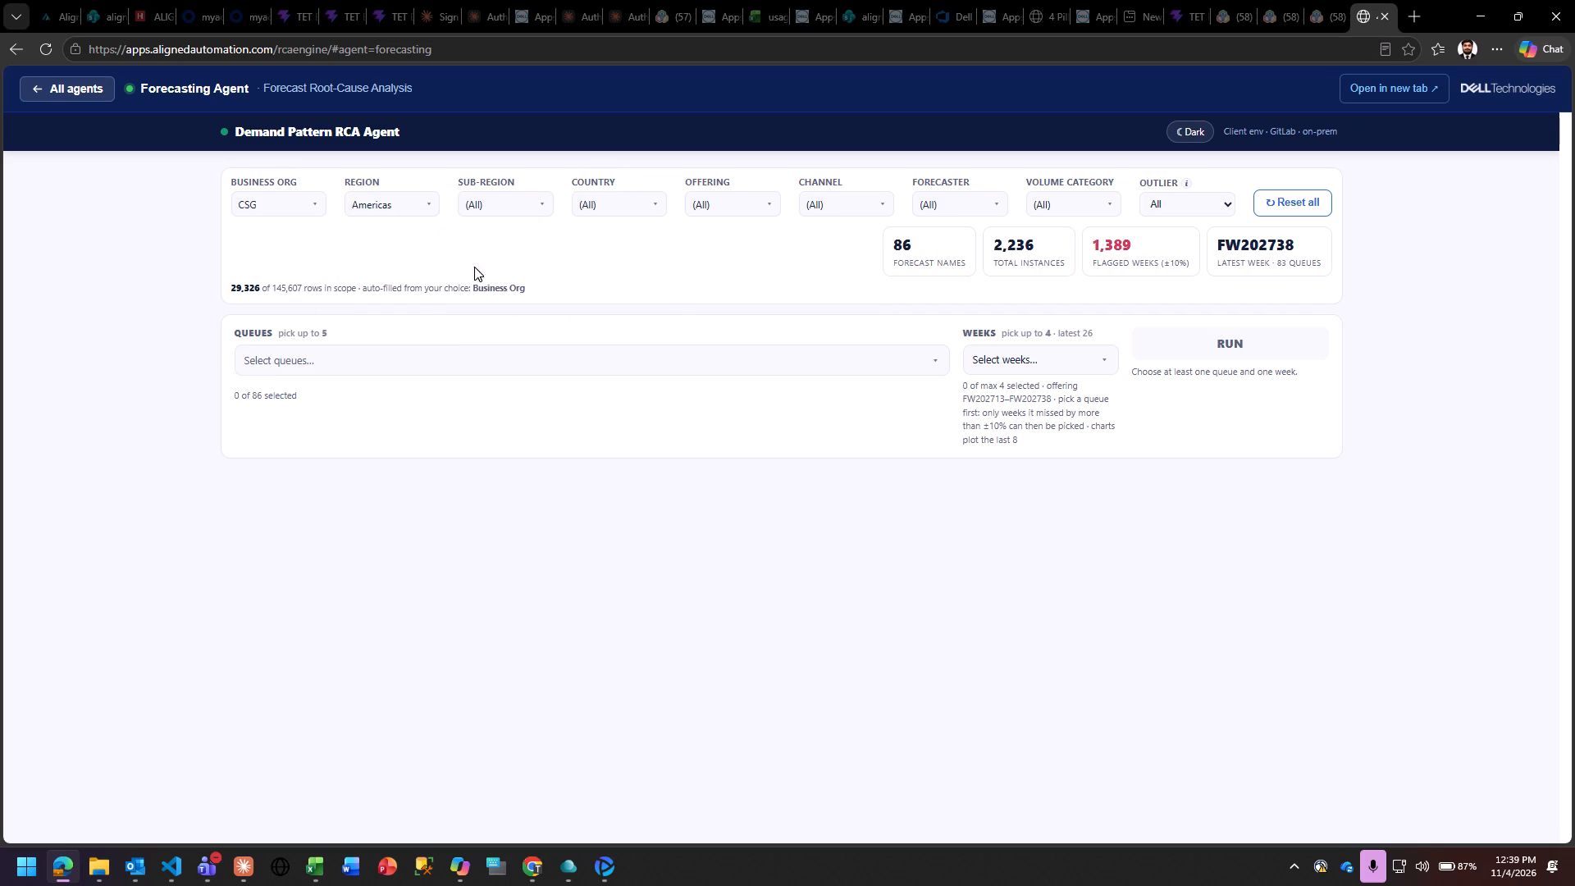
# Examine the options in the agent's Sub-Region, Country, Offering and Channel filters without selecting any.
pyautogui.click(490, 209)
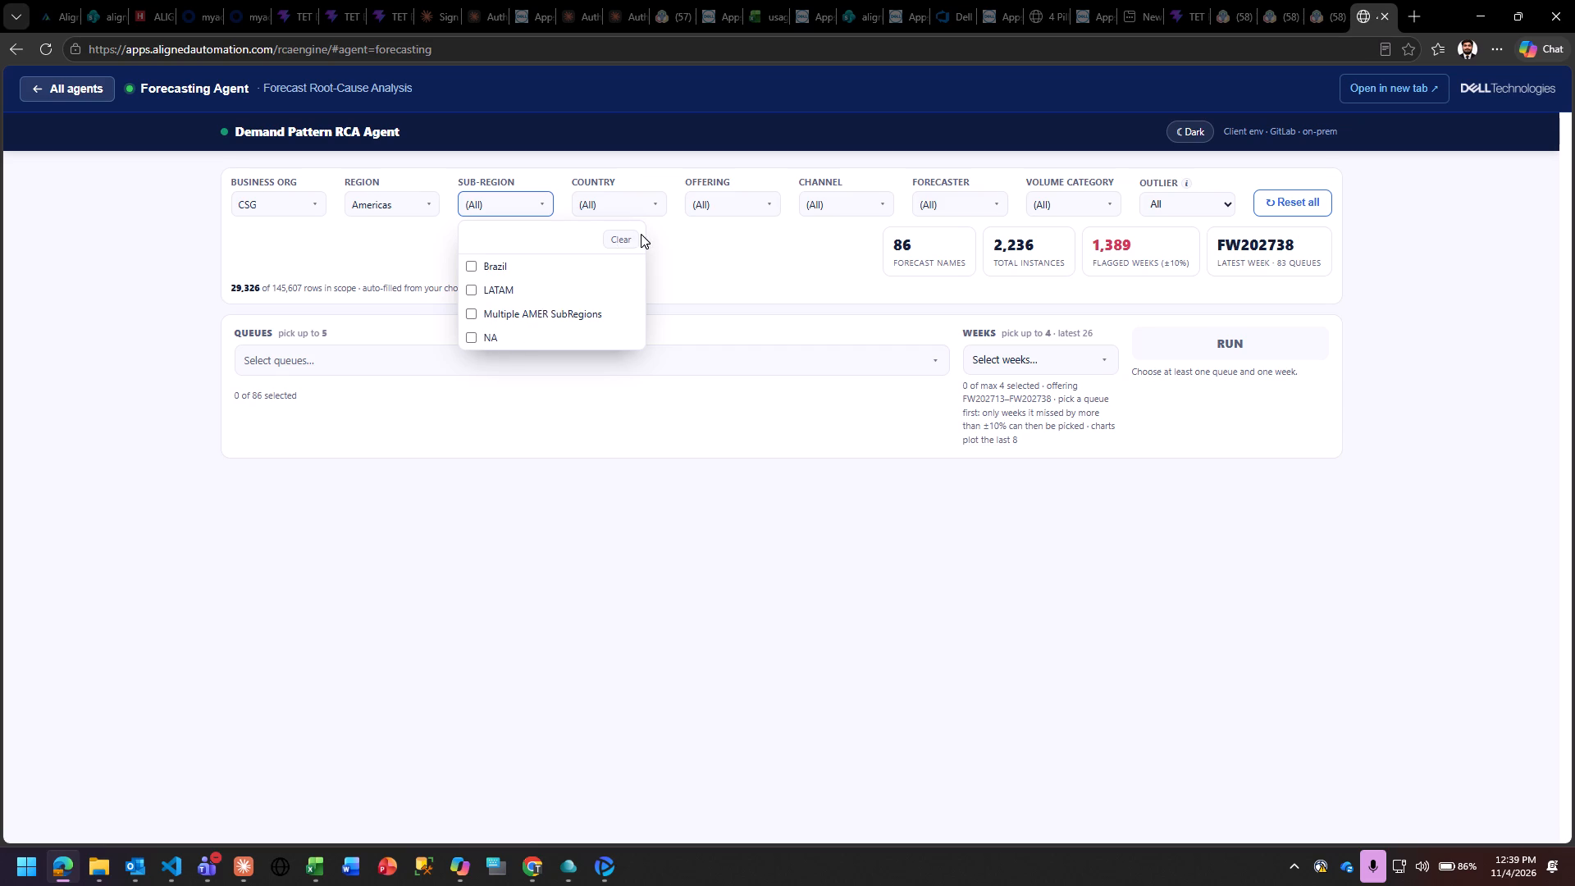
pyautogui.click(632, 203)
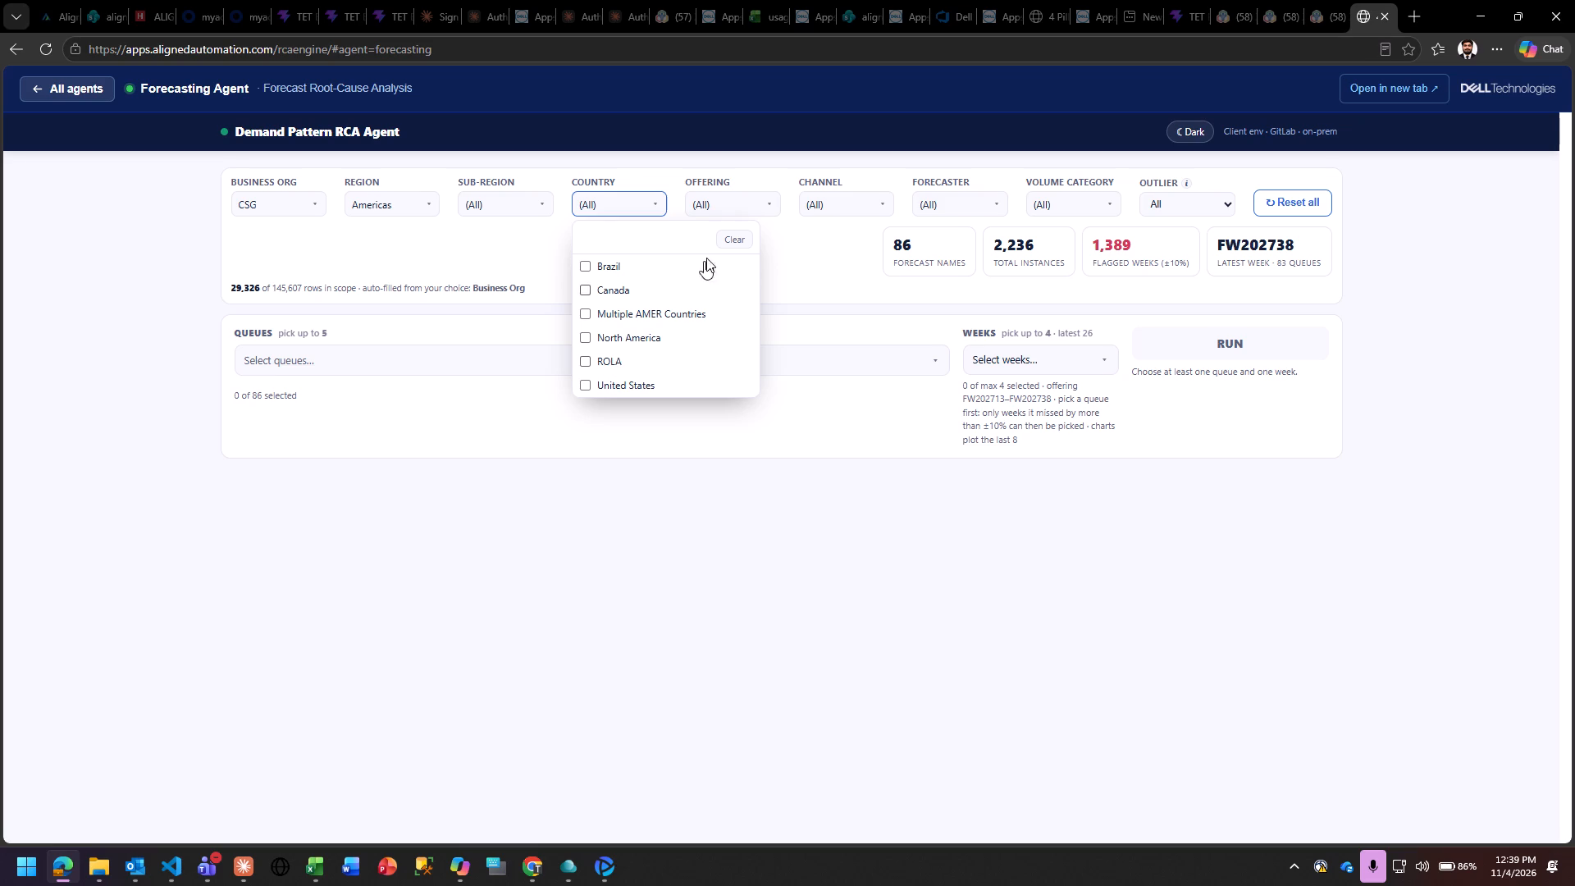
pyautogui.click(728, 199)
pyautogui.click(829, 194)
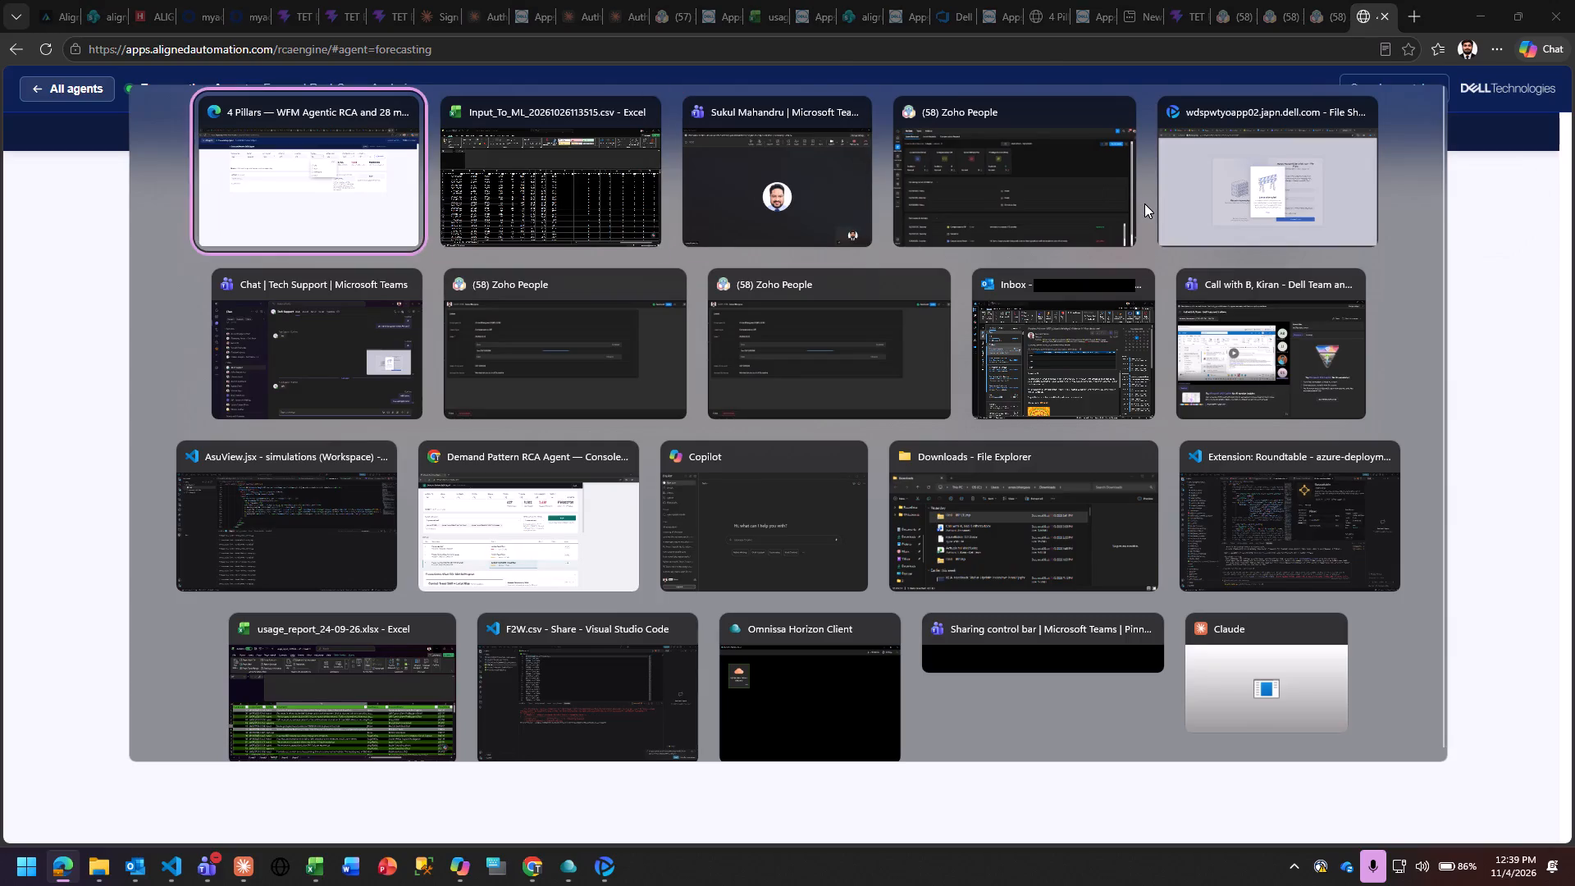
# Return to the ML input CSV in Excel and filter the Volume_Category column to only <=100.
pyautogui.hscroll(-5, 1321, 445)
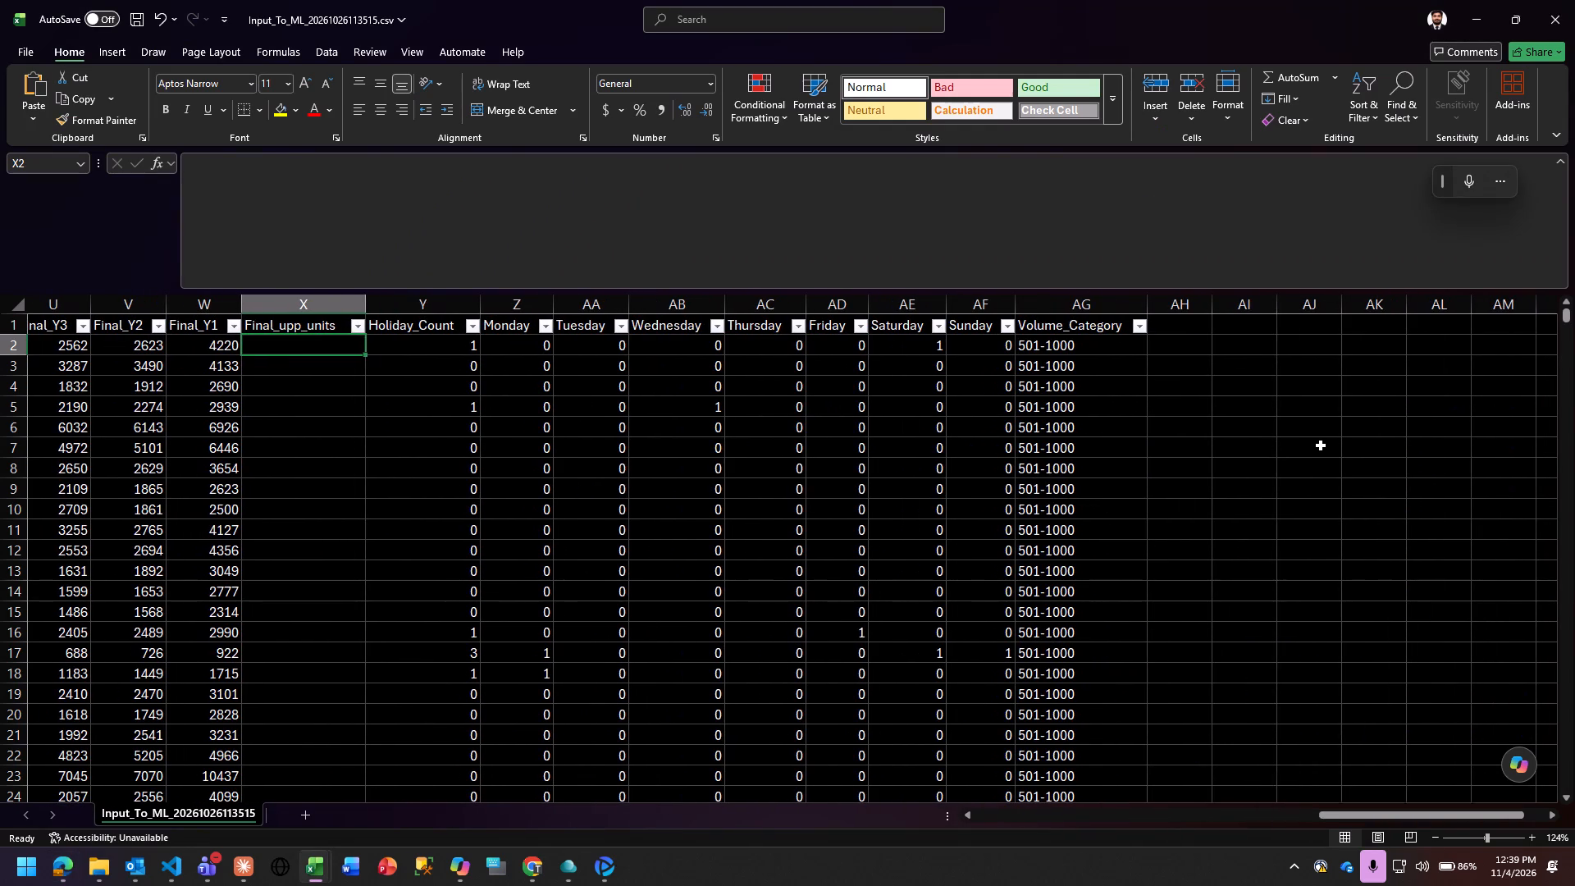
pyautogui.click(1061, 317)
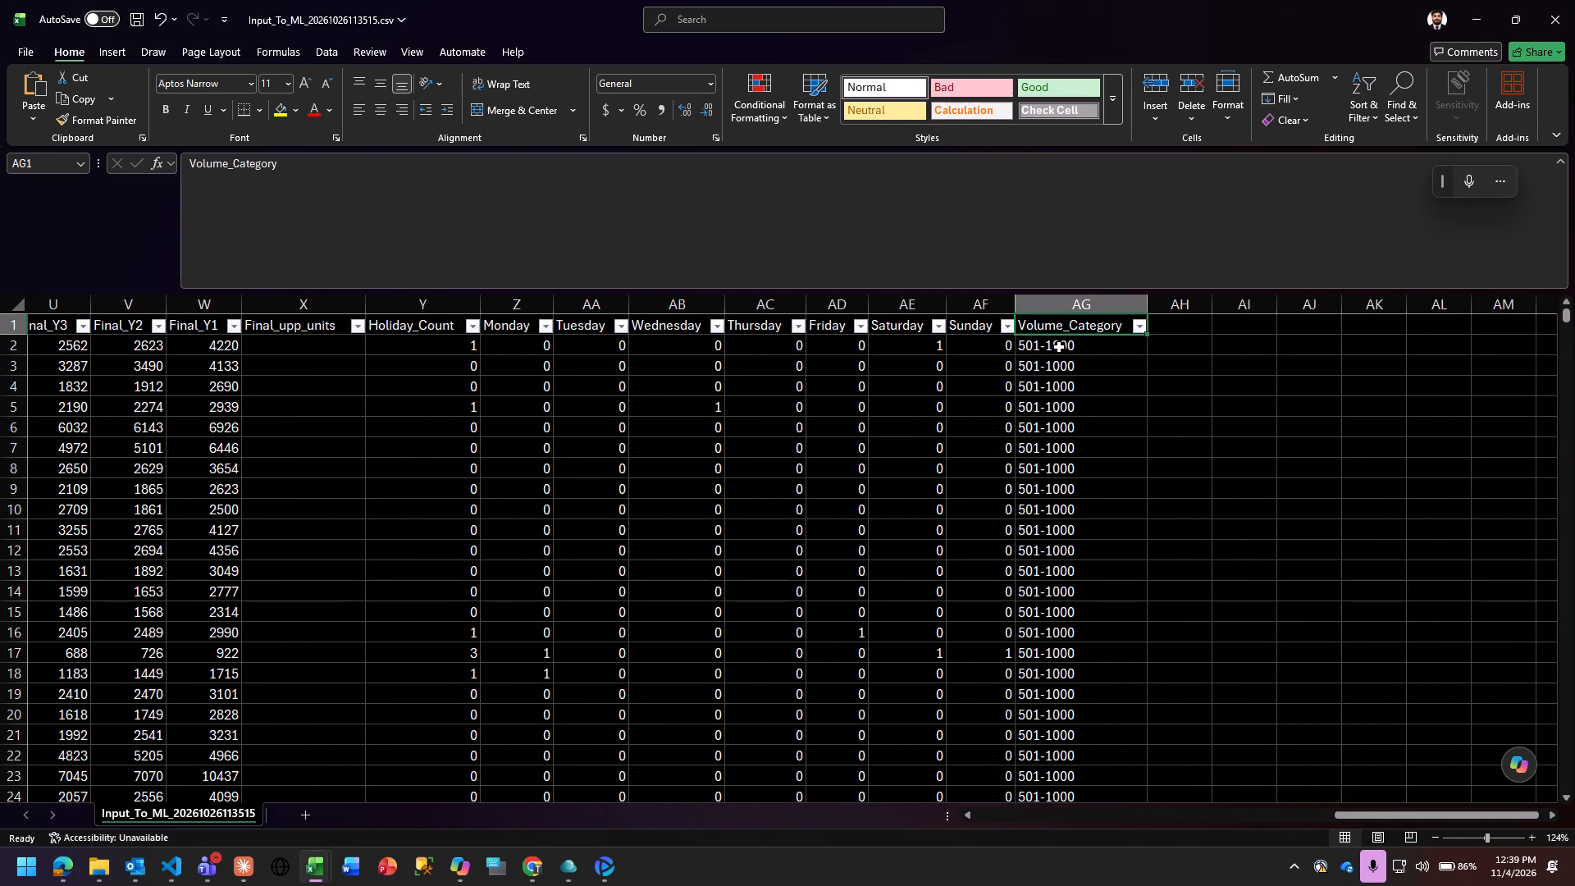
pyautogui.moveTo(1059, 347); pyautogui.dragTo(1087, 632)
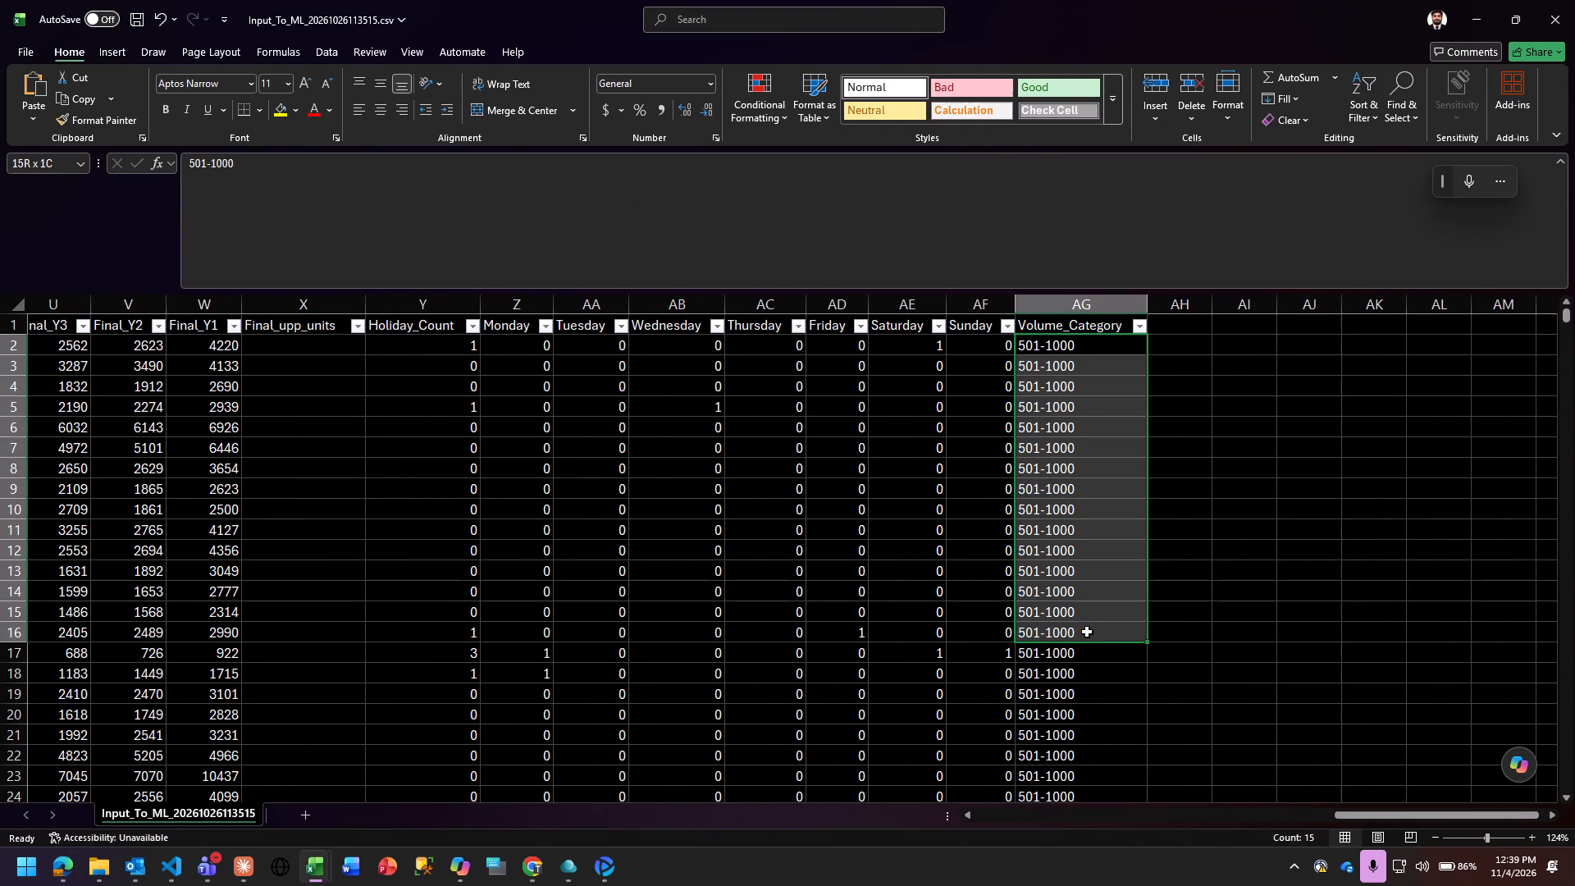
pyautogui.moveTo(1087, 632); pyautogui.dragTo(1039, 363)
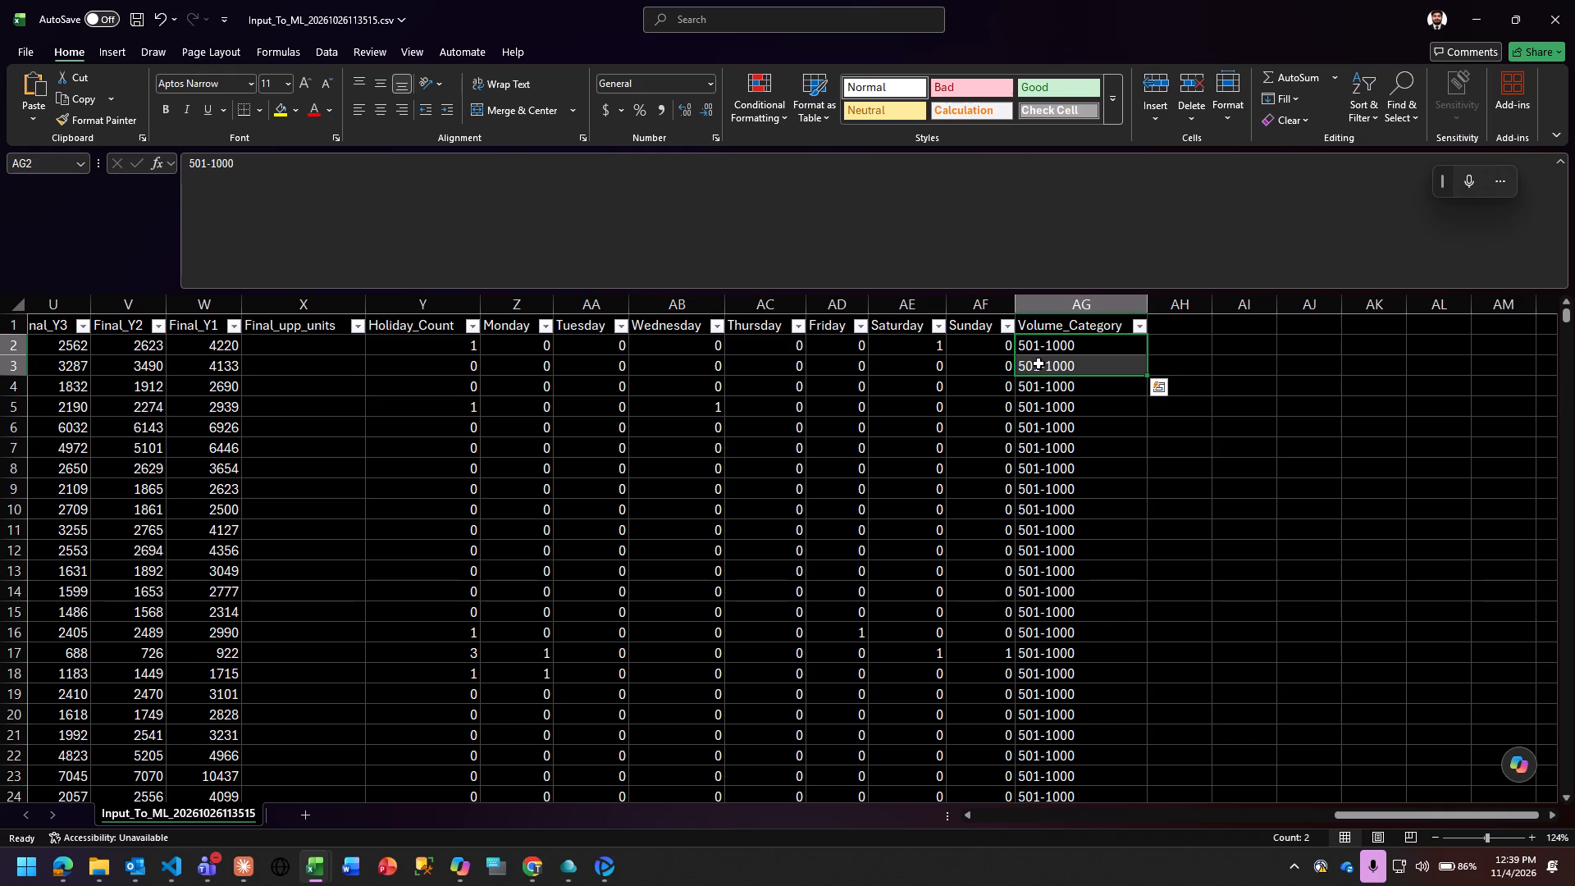
pyautogui.click(1139, 332)
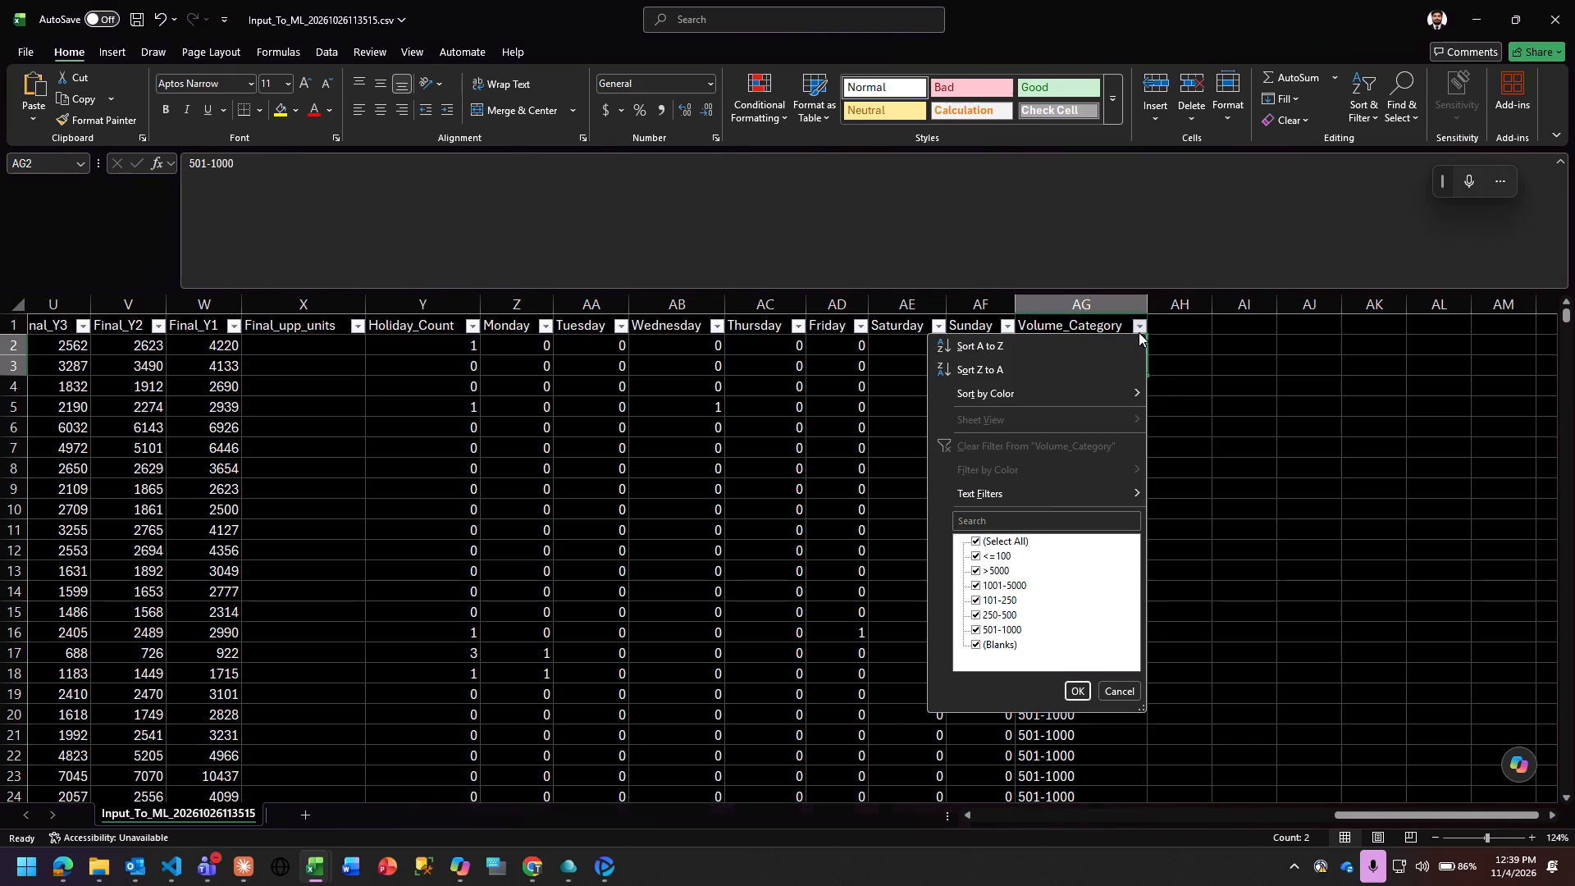
pyautogui.click(973, 534)
pyautogui.click(975, 552)
pyautogui.click(1078, 687)
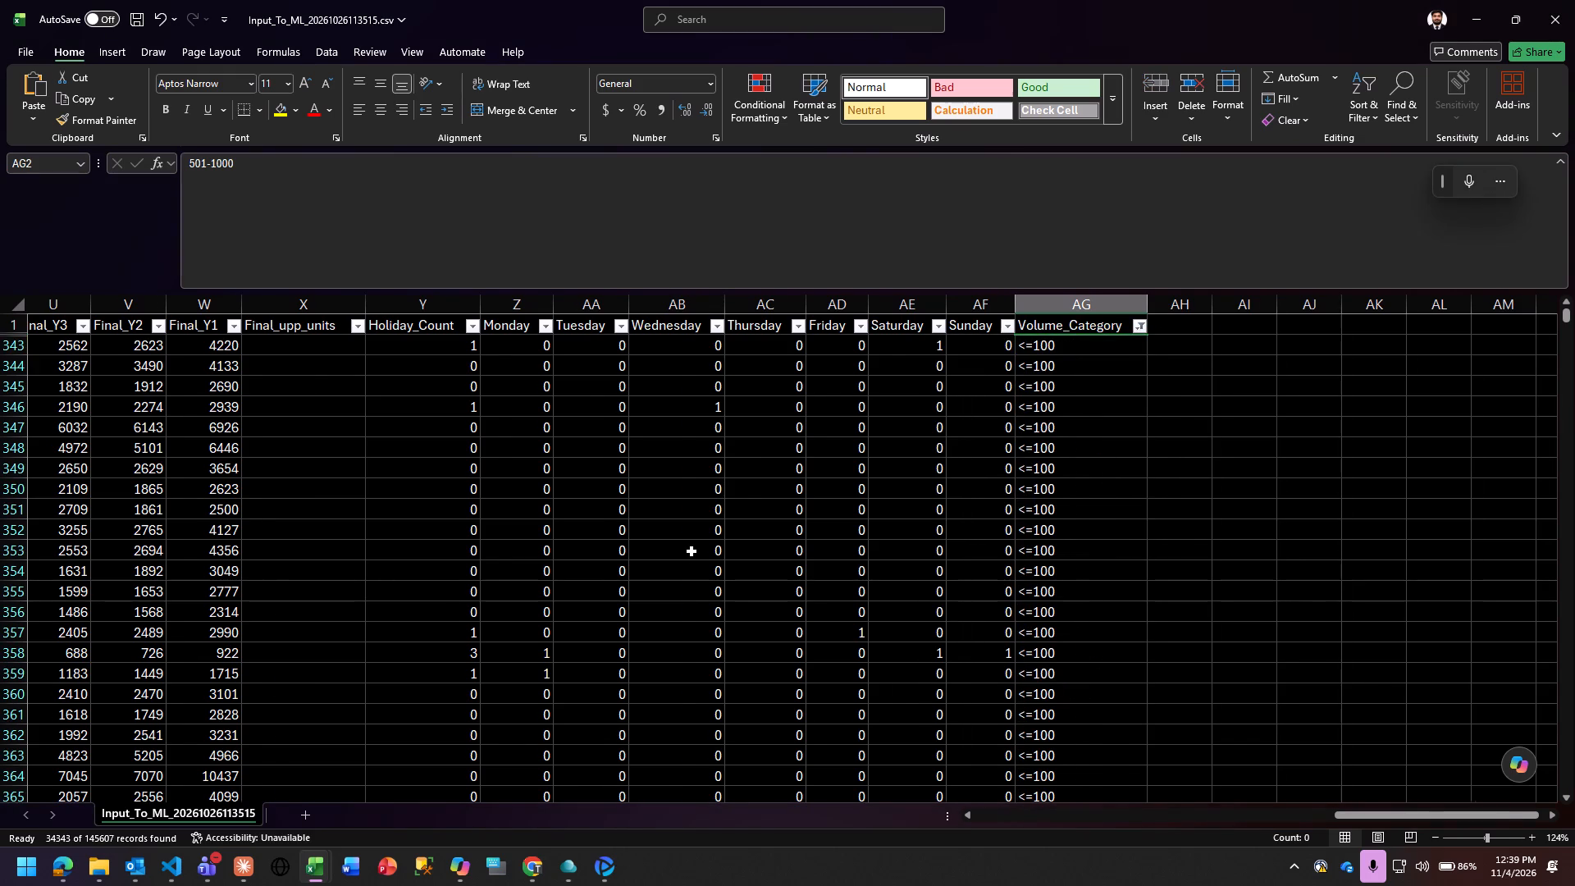
# Examine the Forecast_name entries and the first Actual_Offered volumes in the filtered rows.
pyautogui.hscroll(11, 692, 551)
pyautogui.hscroll(2, 472, 381)
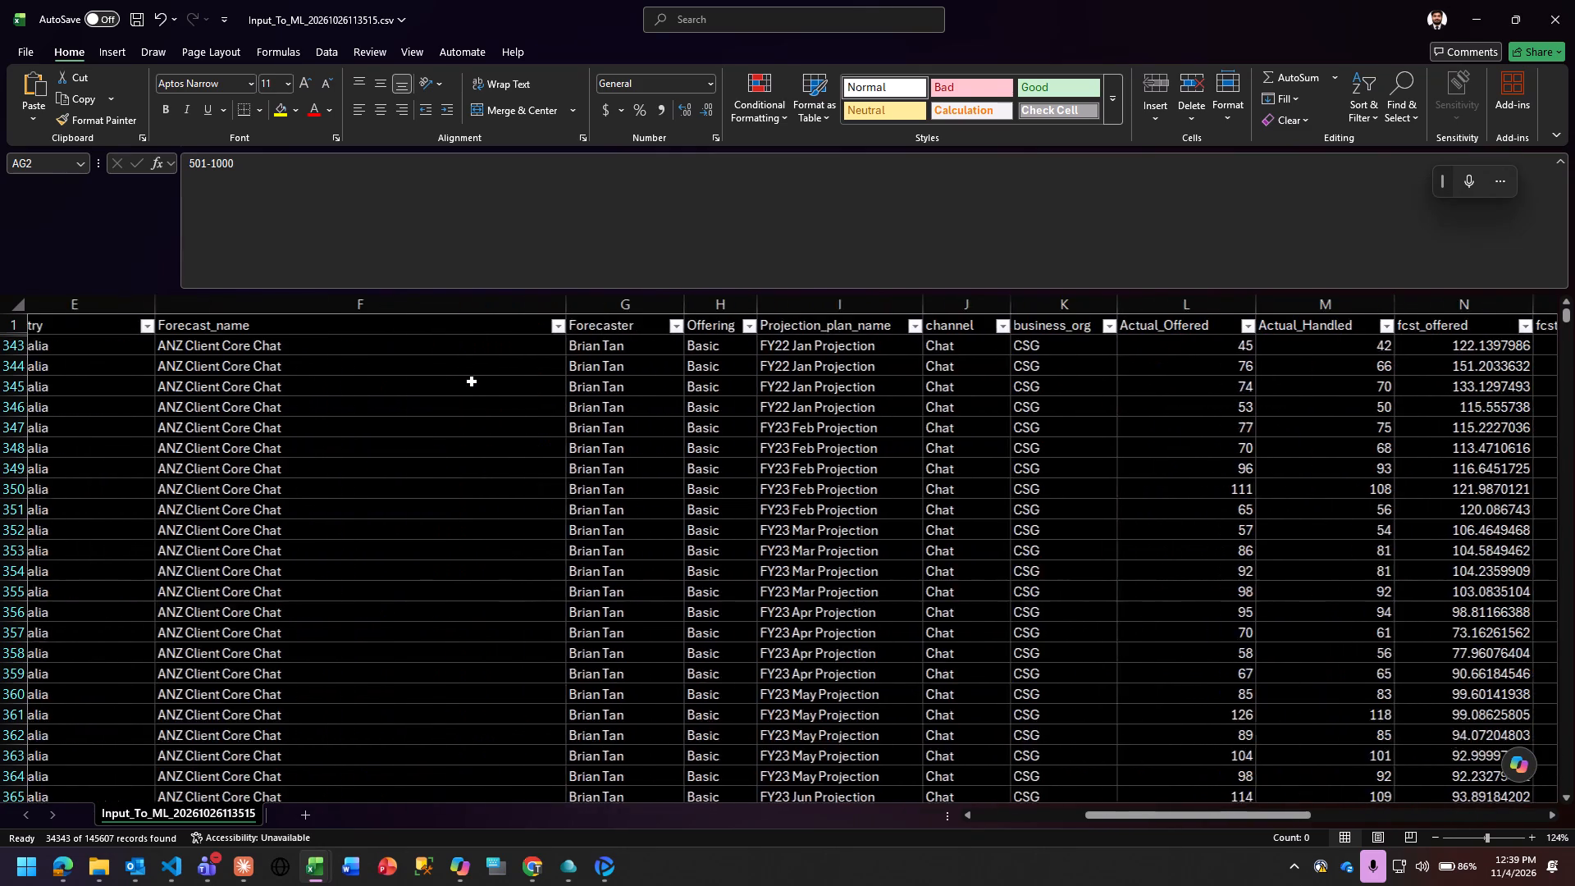
pyautogui.hscroll(3, 472, 381)
pyautogui.click(456, 349)
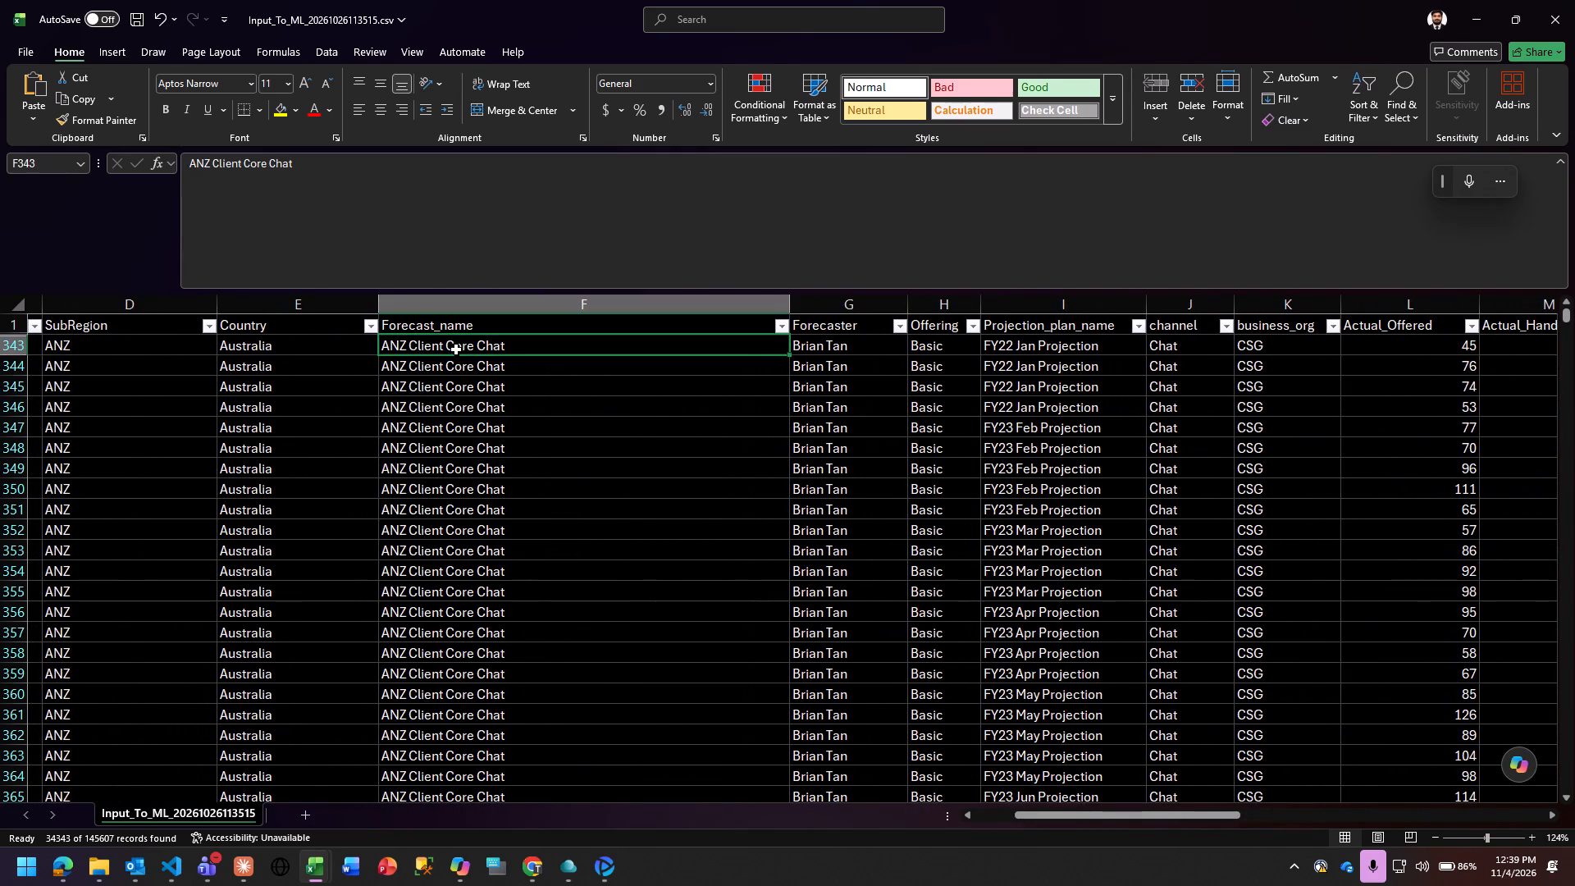
pyautogui.hscroll(-3, 1262, 412)
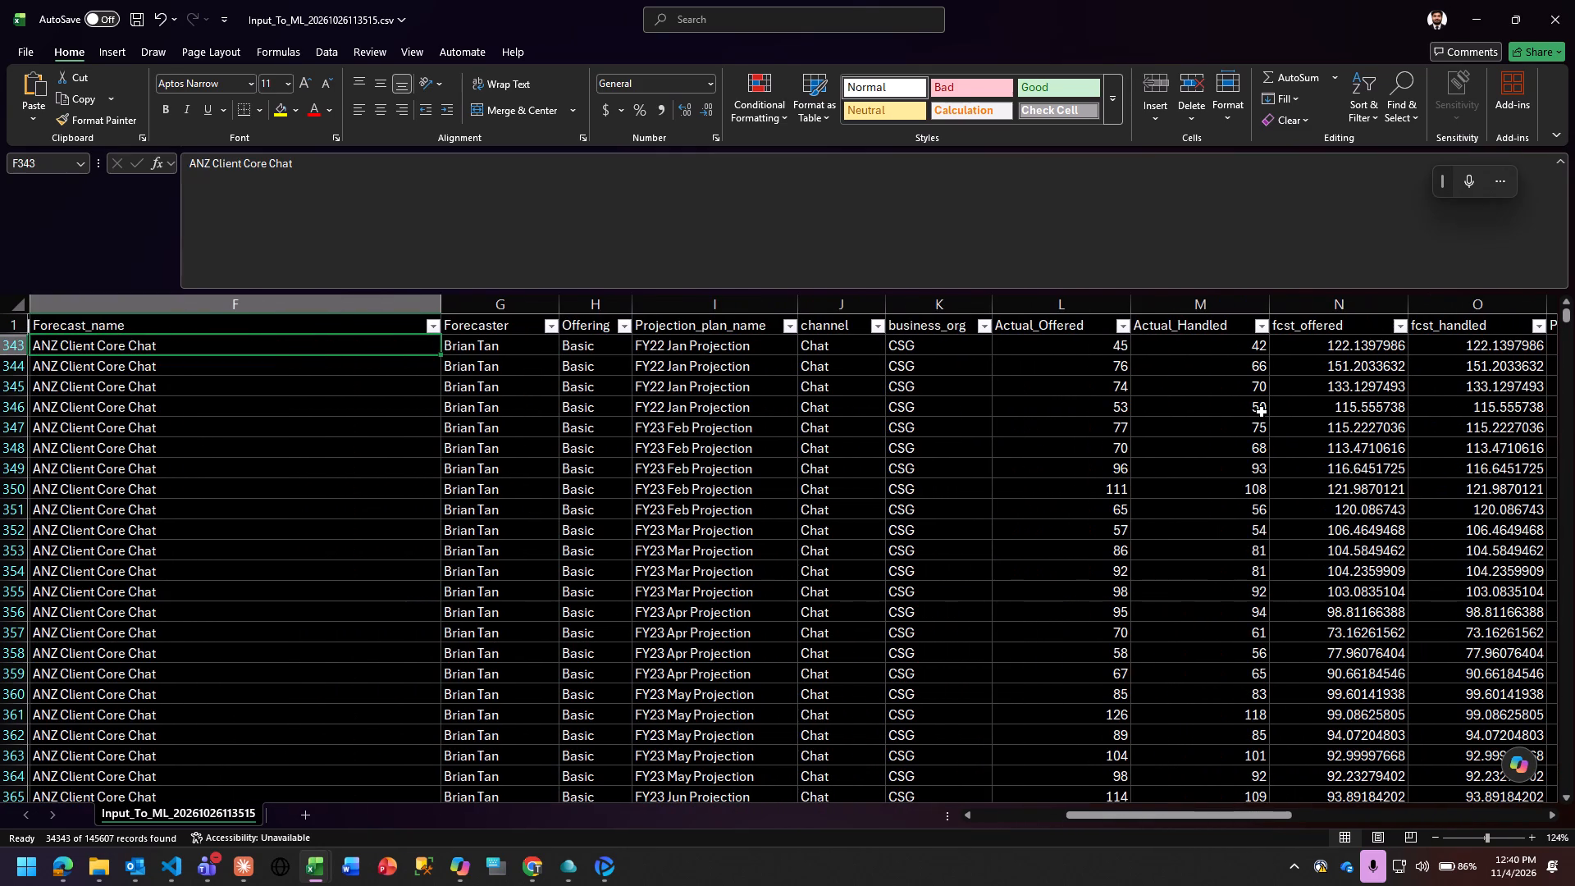
pyautogui.moveTo(1096, 350); pyautogui.dragTo(1121, 370)
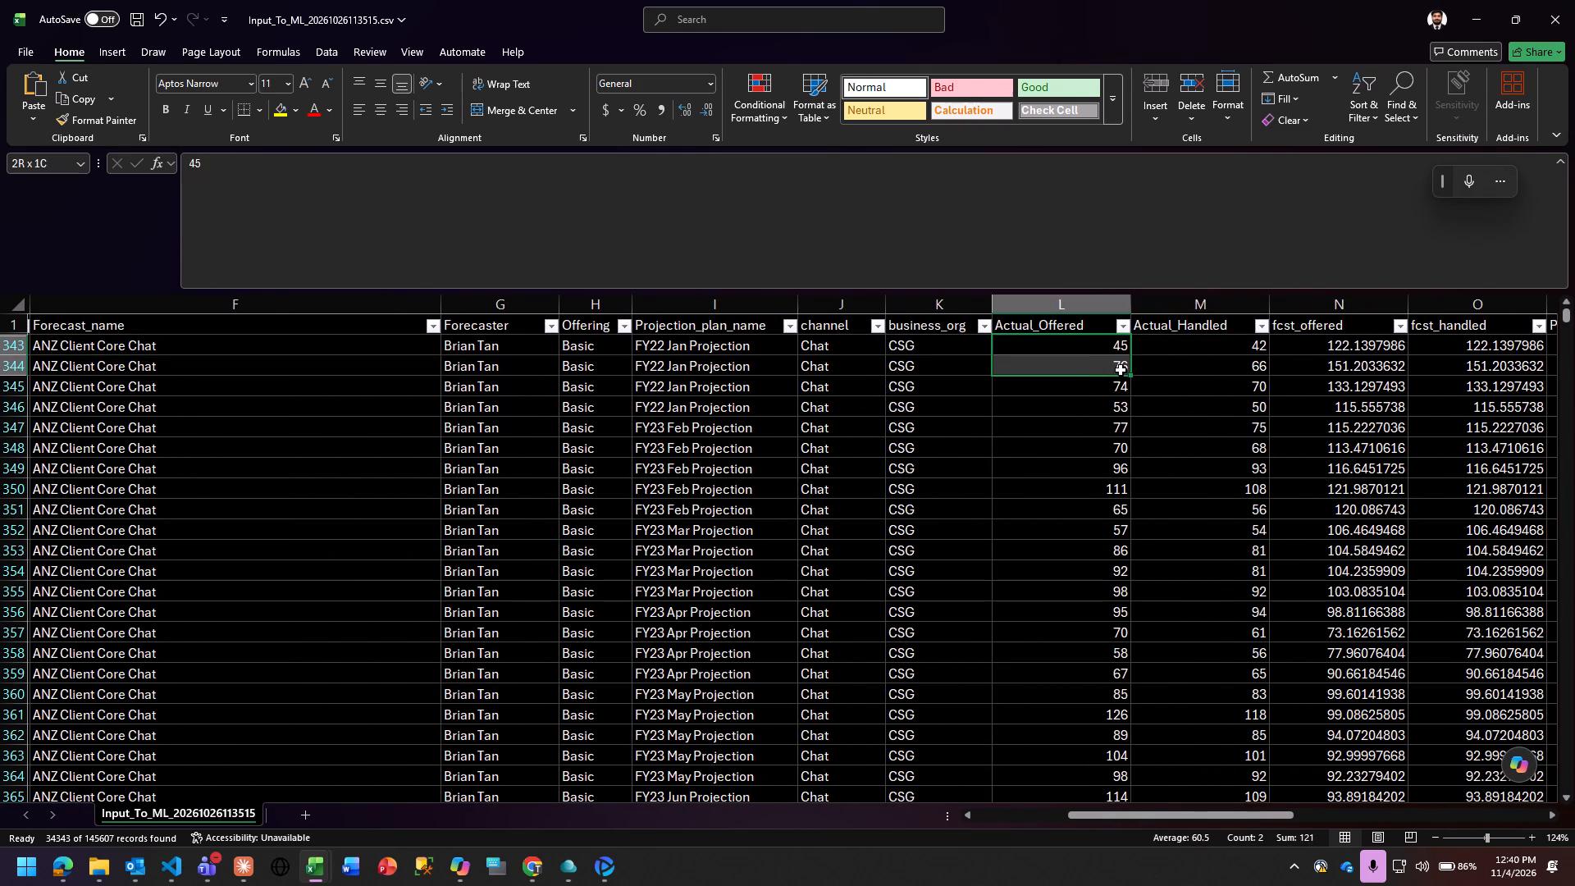
pyautogui.moveTo(1121, 370); pyautogui.dragTo(1119, 518)
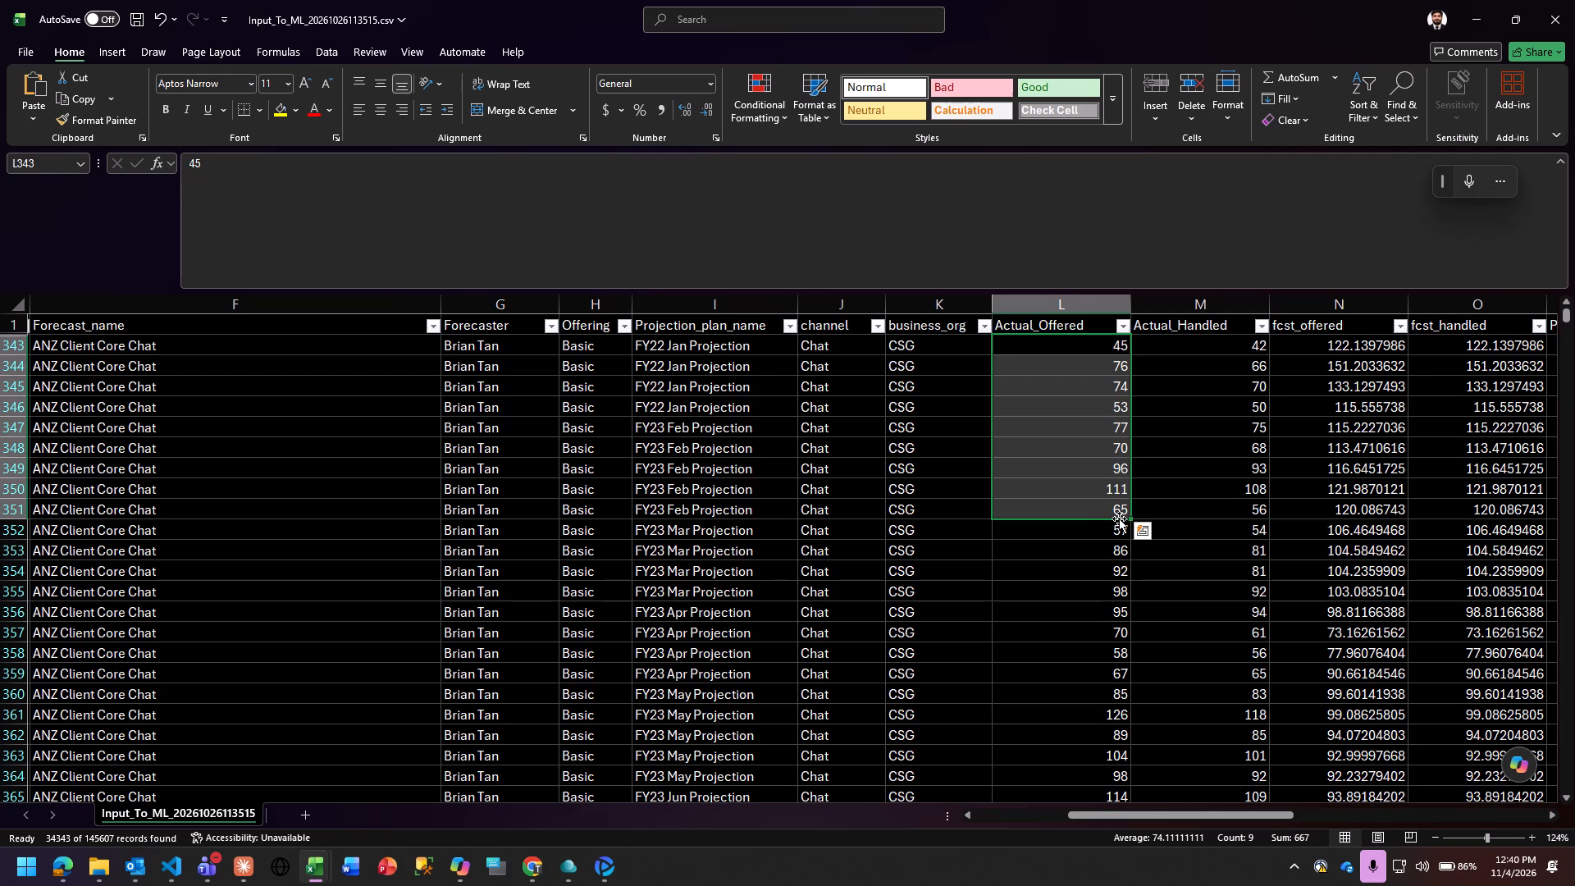
# Remove the filters from the ML input CSV so that all rows show, not only the <=100 volume category.
pyautogui.hscroll(-5, 1303, 486)
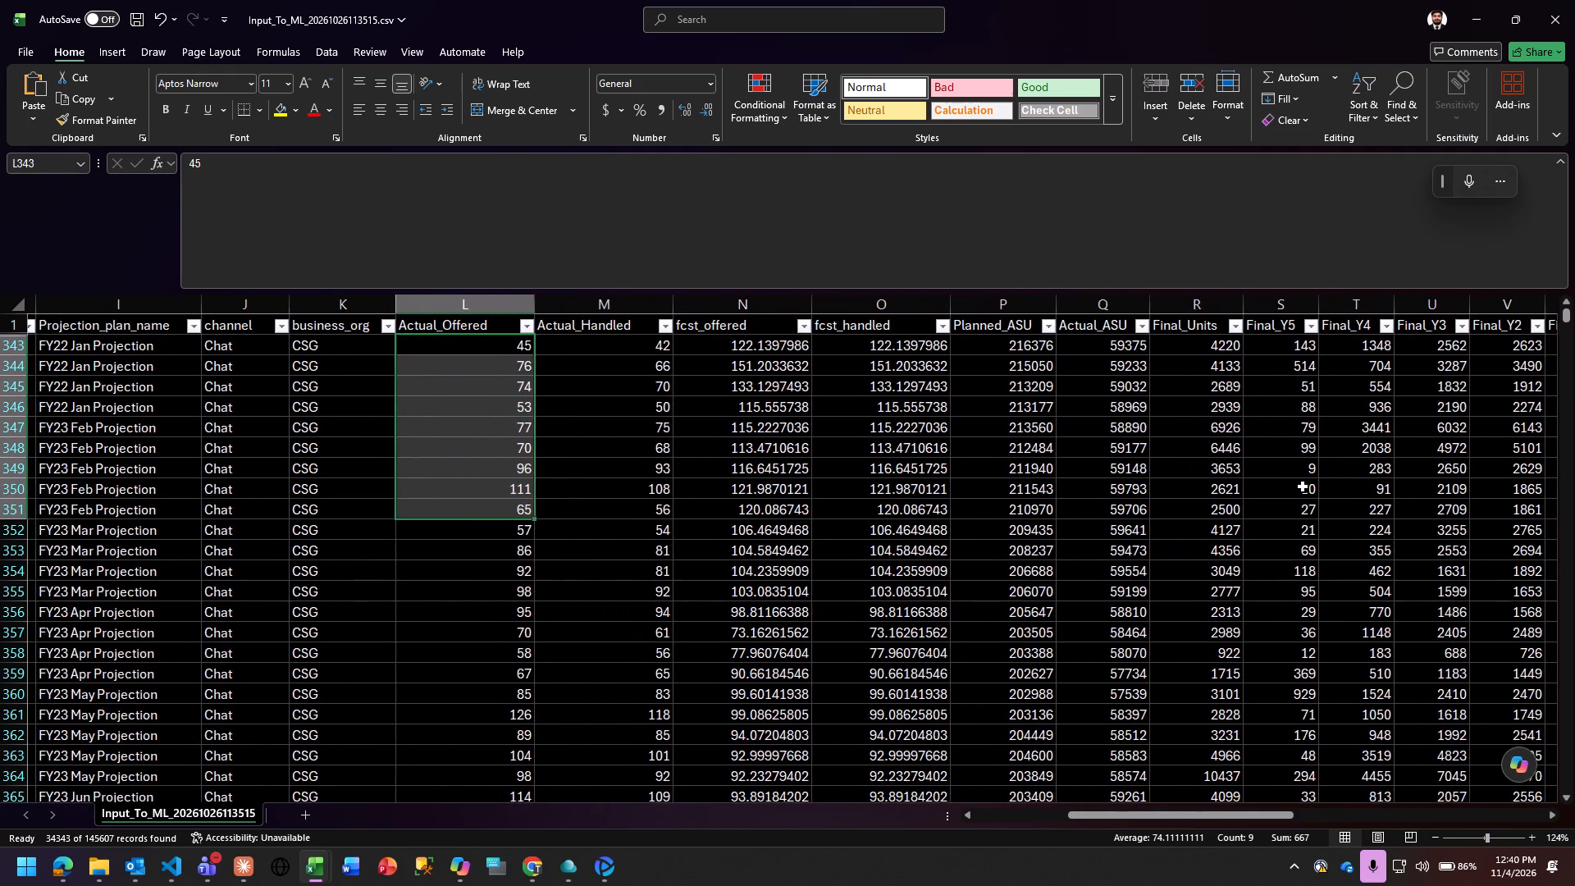
pyautogui.hscroll(-4, 1303, 486)
pyautogui.hscroll(-6, 779, 550)
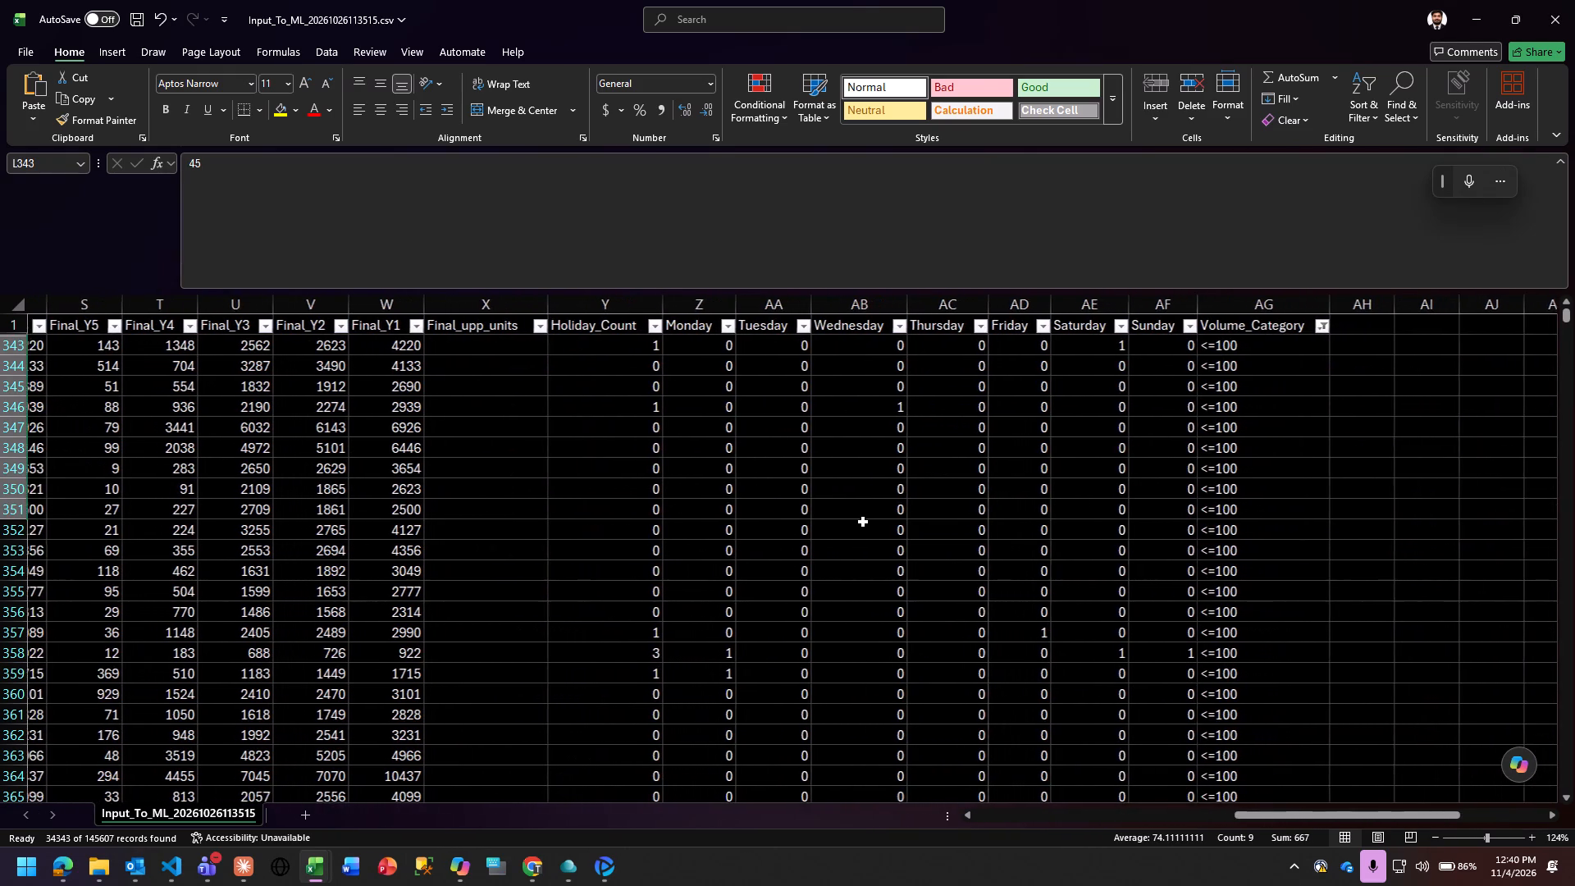
pyautogui.hotkey('ctrl', 'shift', 'l')
# Examine the Actual_Offered and Actual_Handled volumes in the first Voice rows of the unfiltered data.
pyautogui.hscroll(8, 863, 522)
pyautogui.hscroll(1, 487, 433)
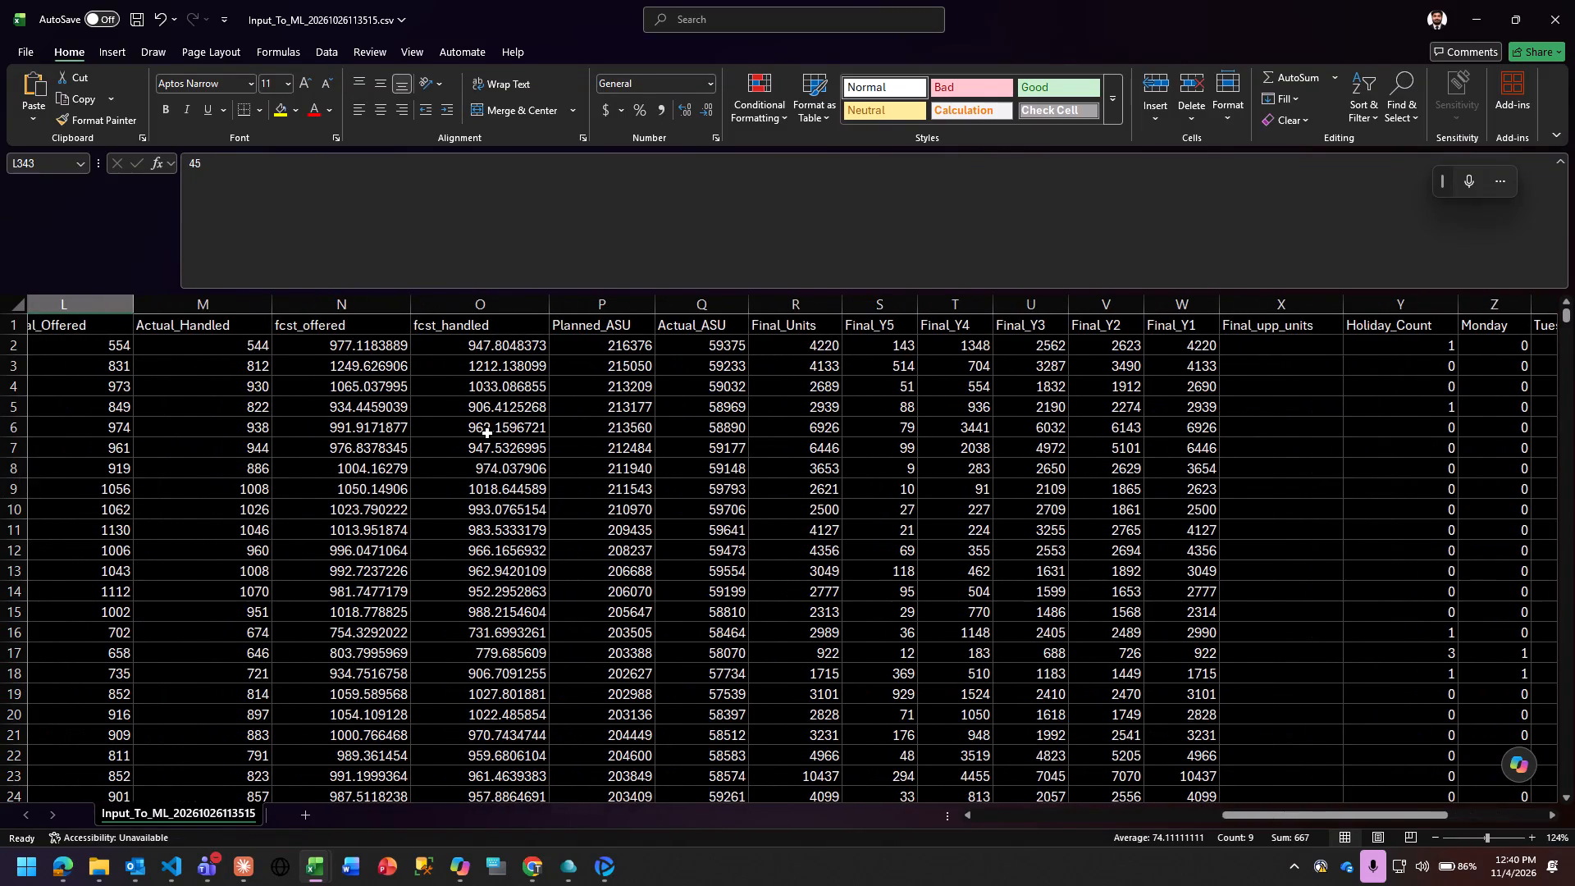
pyautogui.hscroll(2, 487, 433)
pyautogui.click(465, 360)
pyautogui.click(475, 352)
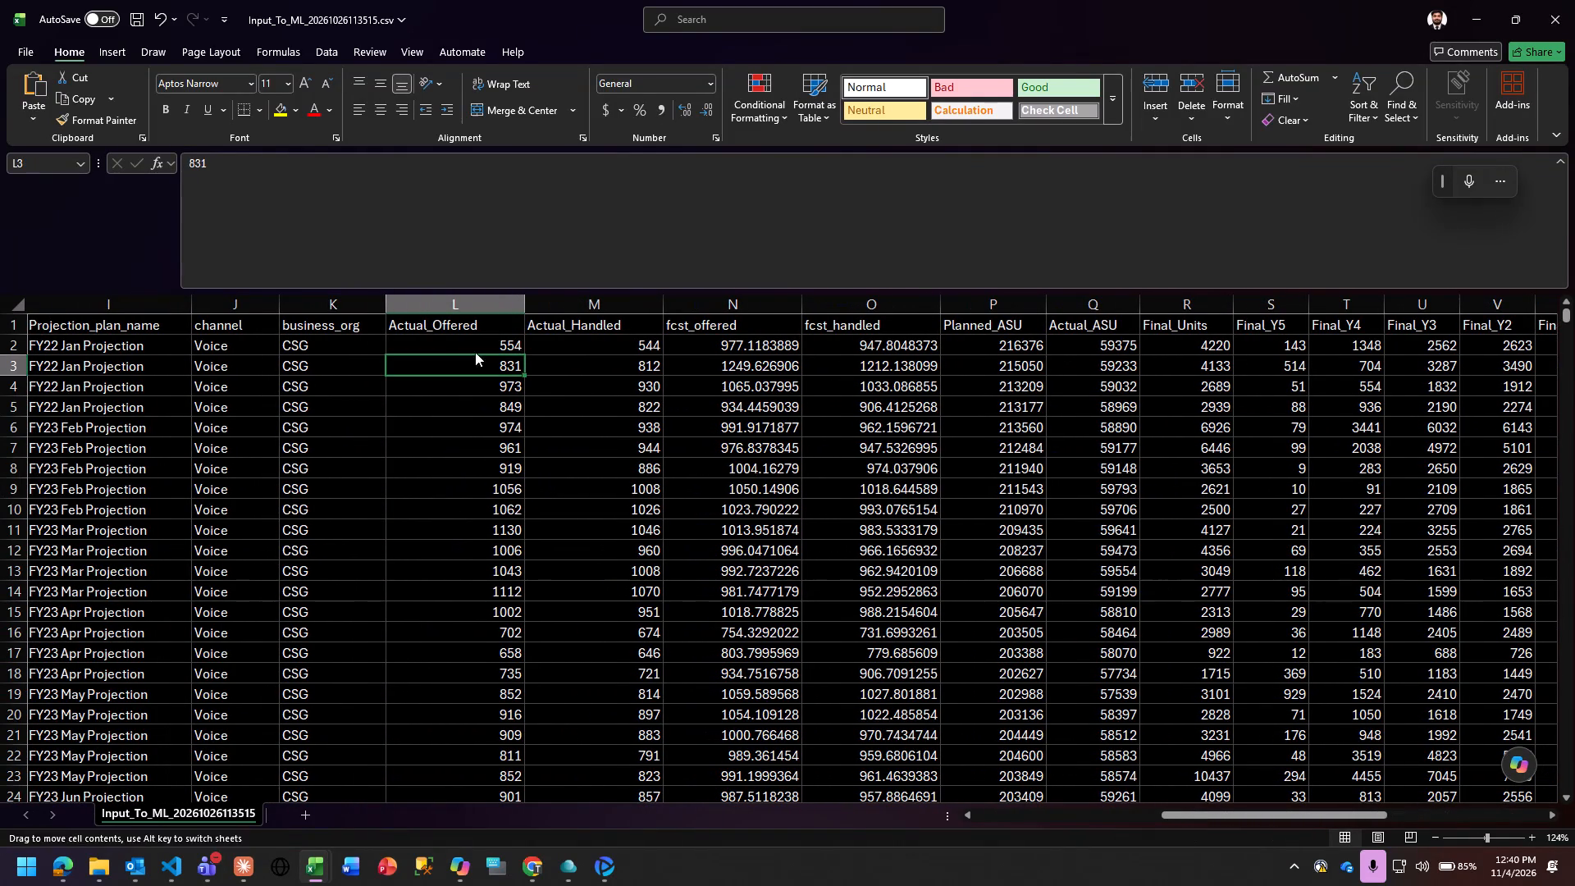
pyautogui.moveTo(475, 345); pyautogui.dragTo(577, 421)
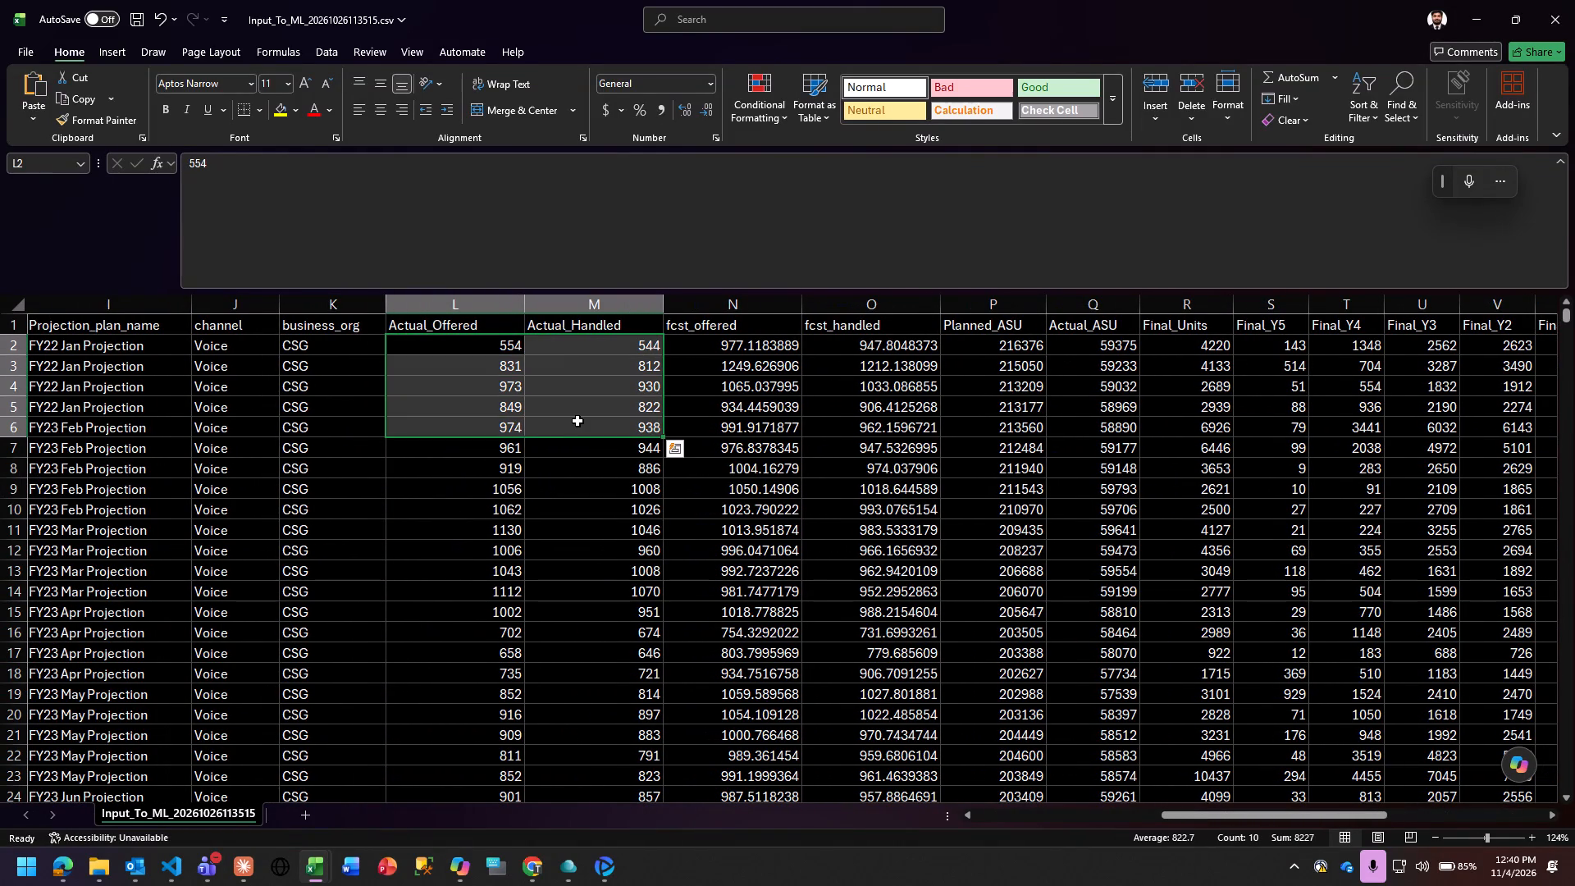
pyautogui.click(496, 577)
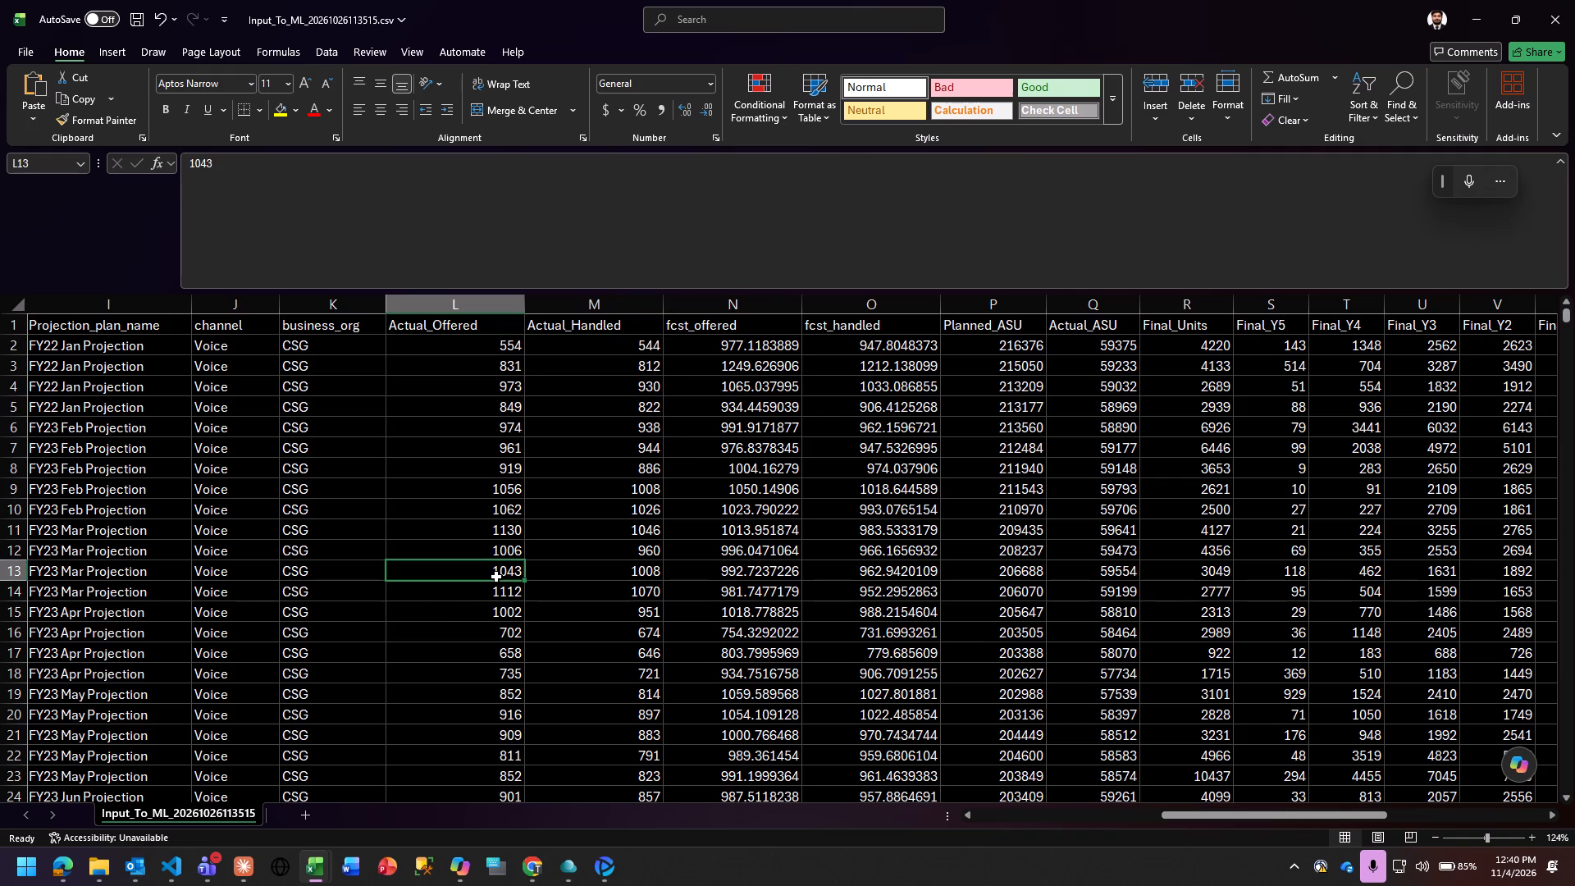
pyautogui.scroll(-2, 496, 577)
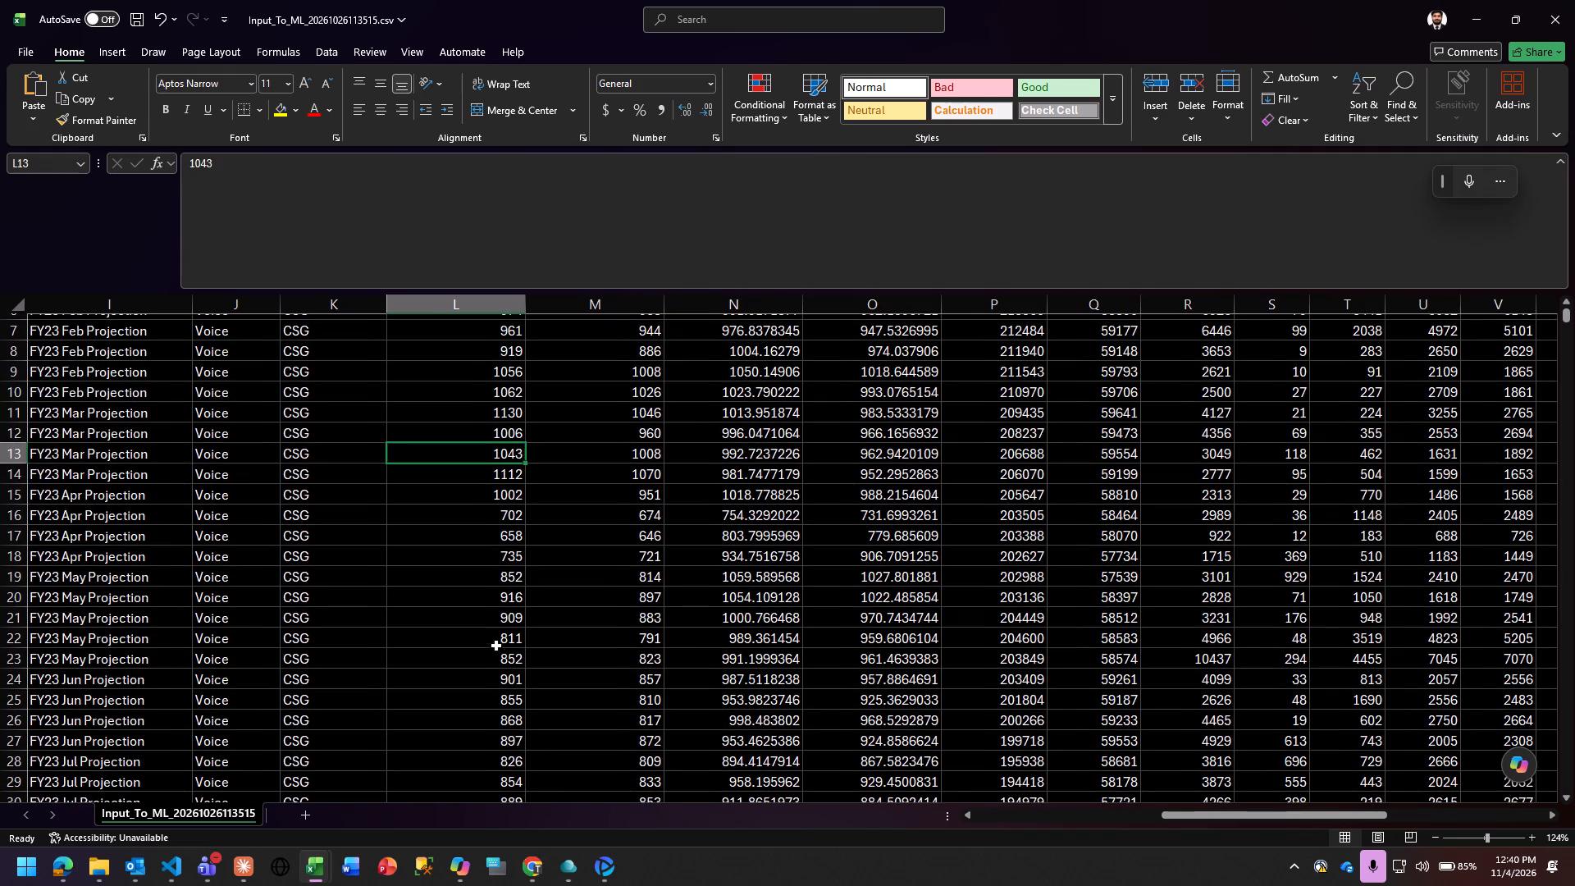
pyautogui.scroll(-6, 496, 709)
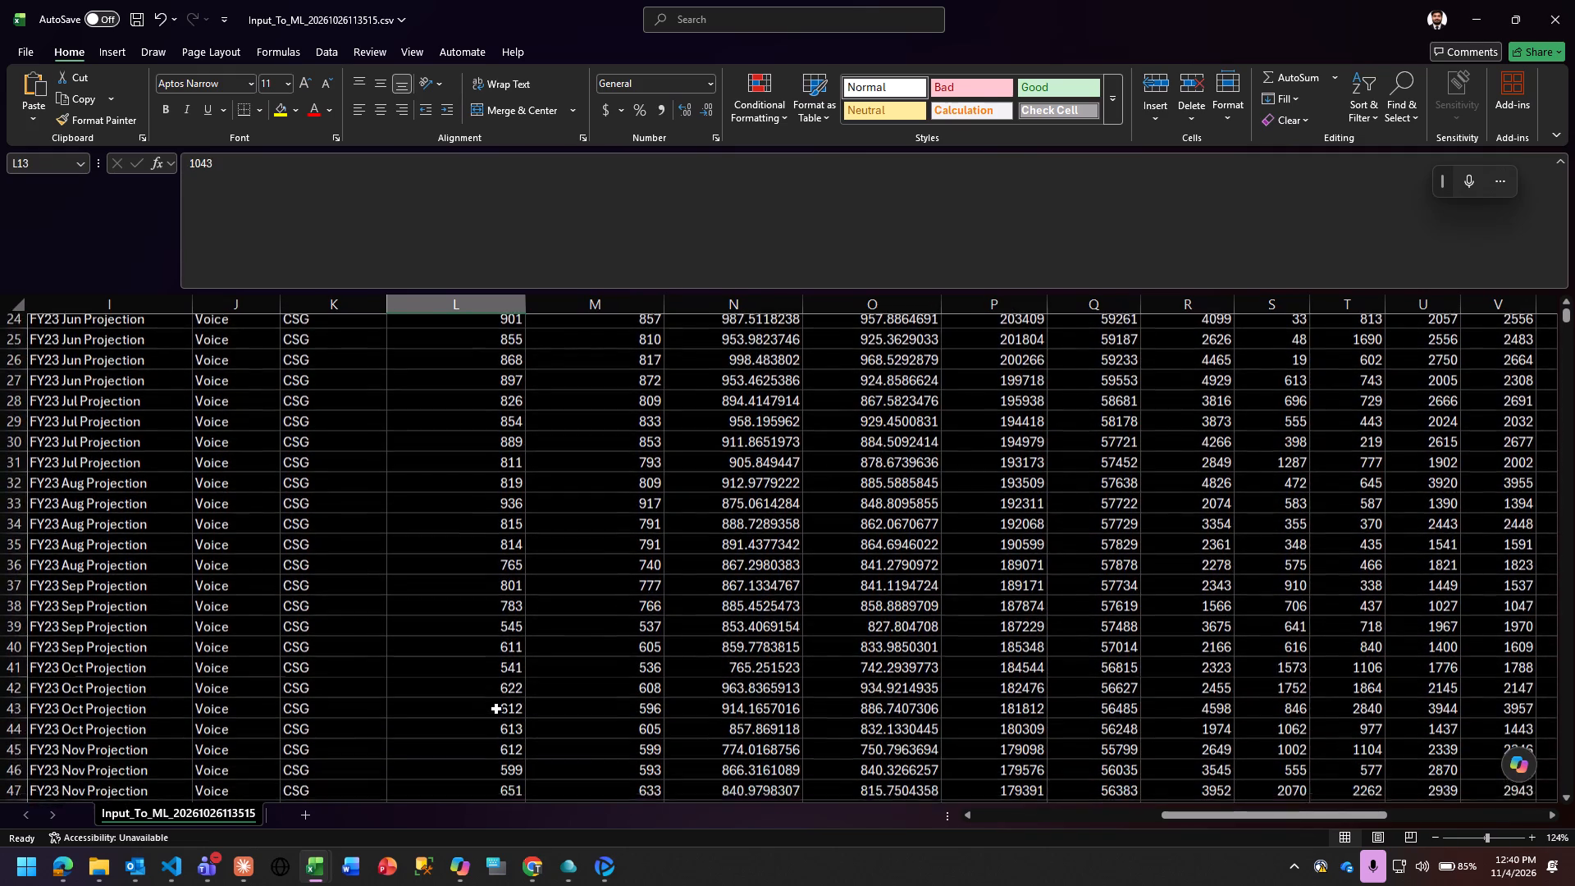
pyautogui.scroll(6, 496, 709)
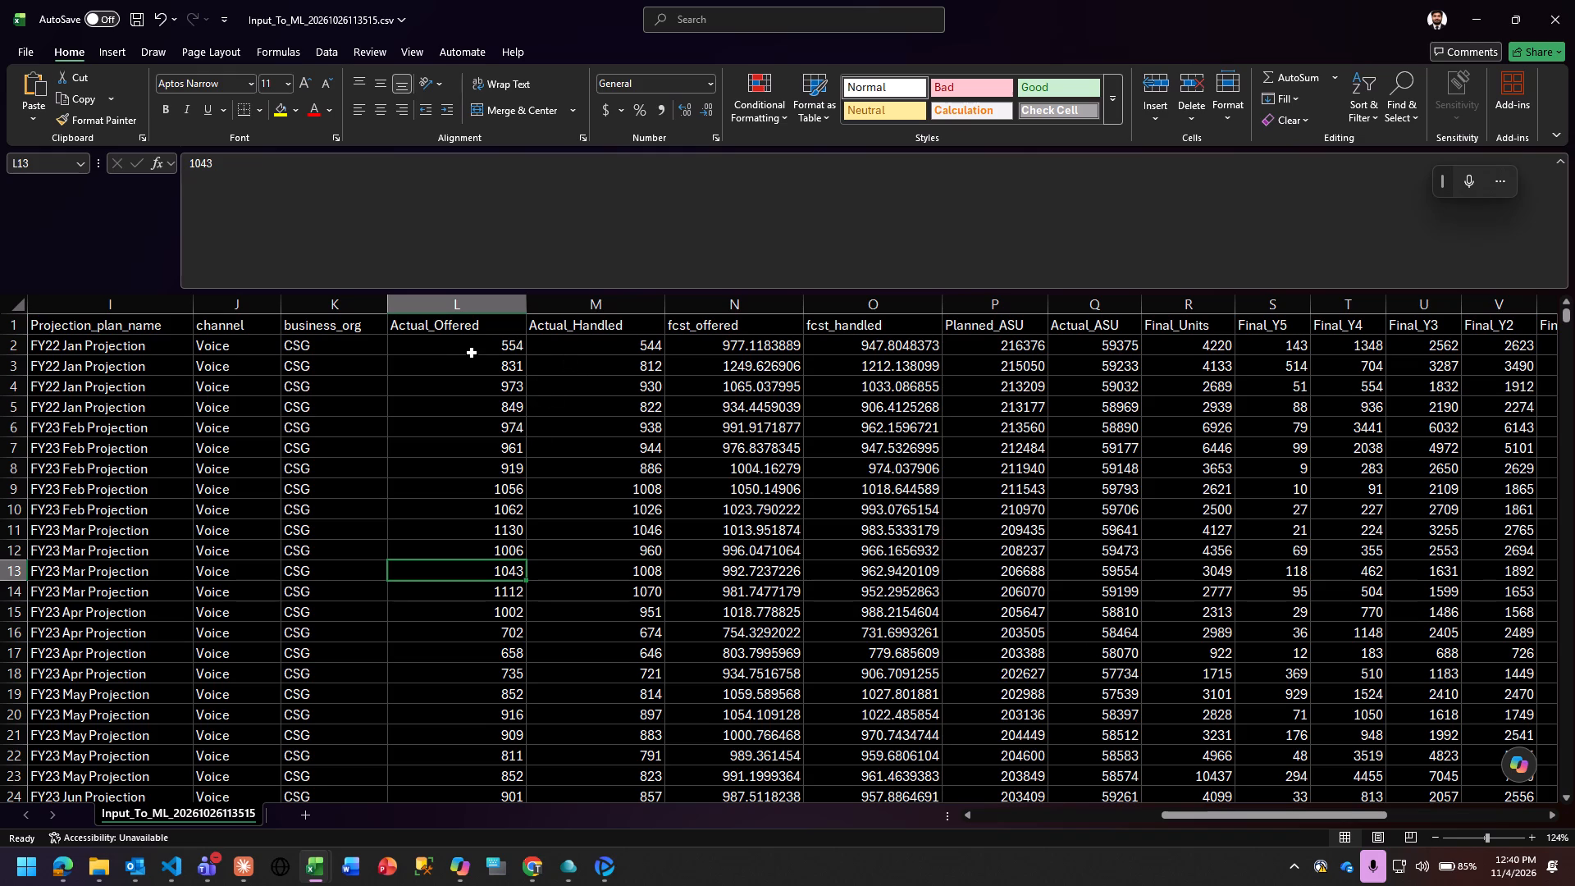
# Turn the header filters back on and review the Volume_Category filter options without changing the selection.
pyautogui.hscroll(-13, 939, 472)
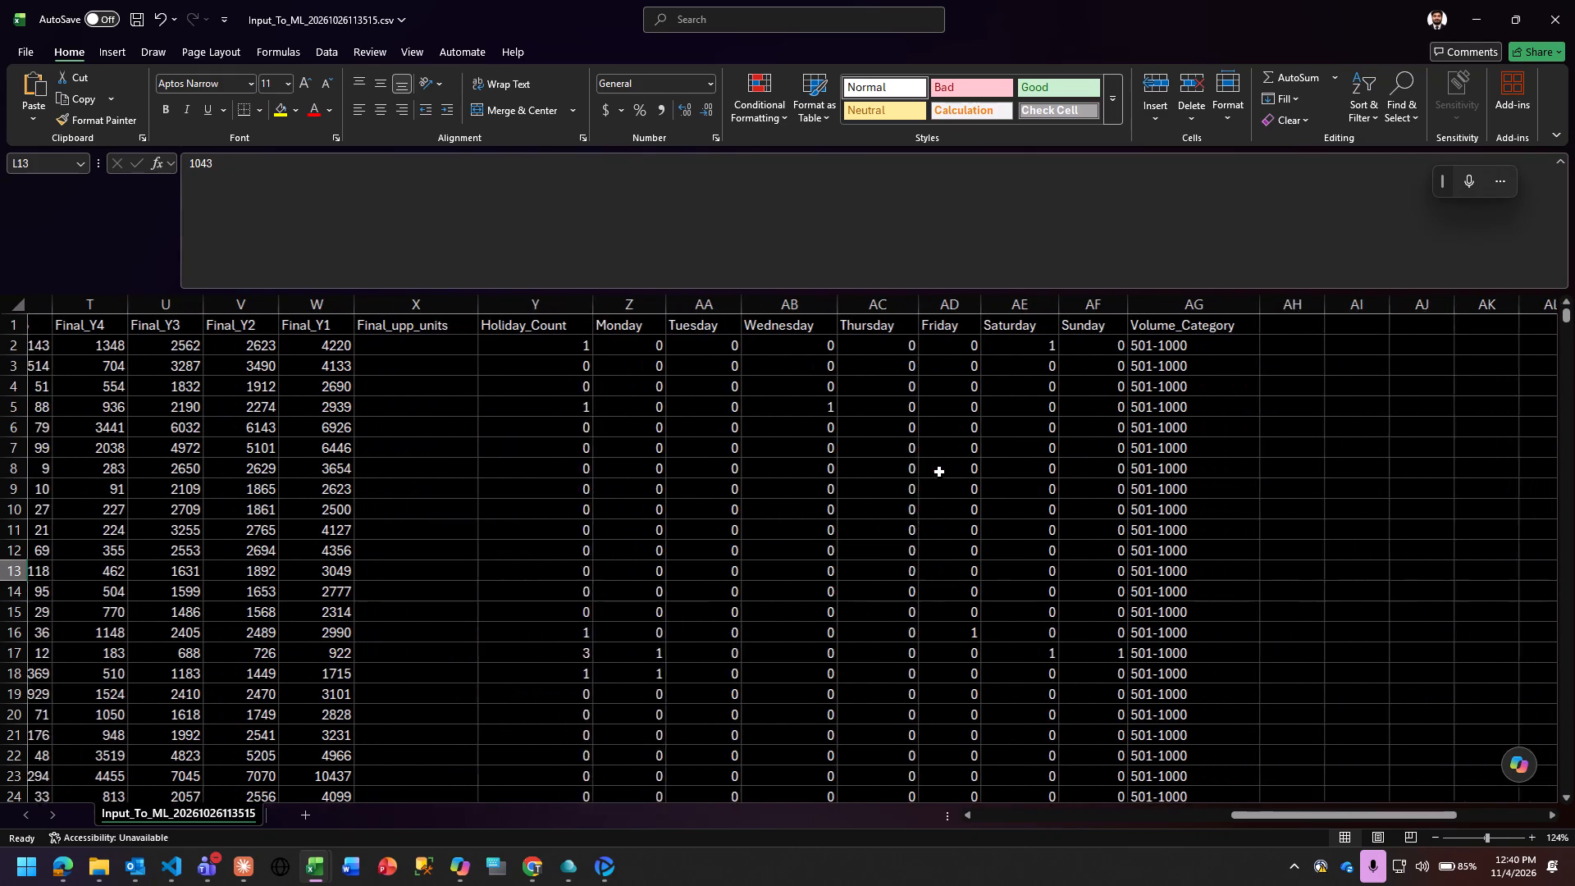
pyautogui.click(1198, 348)
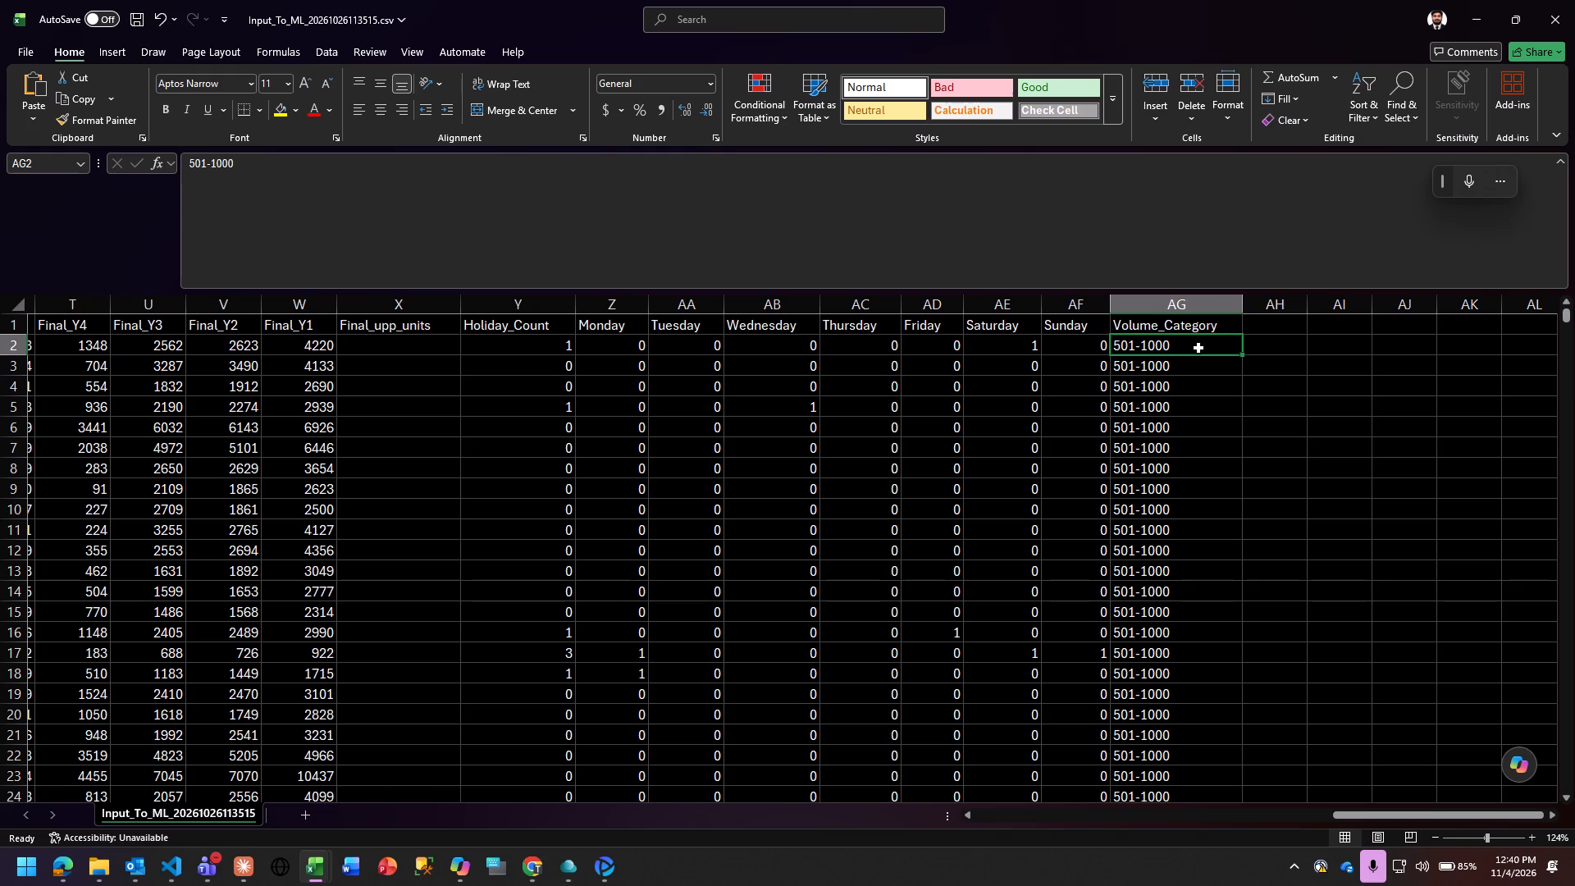
pyautogui.click(1217, 327)
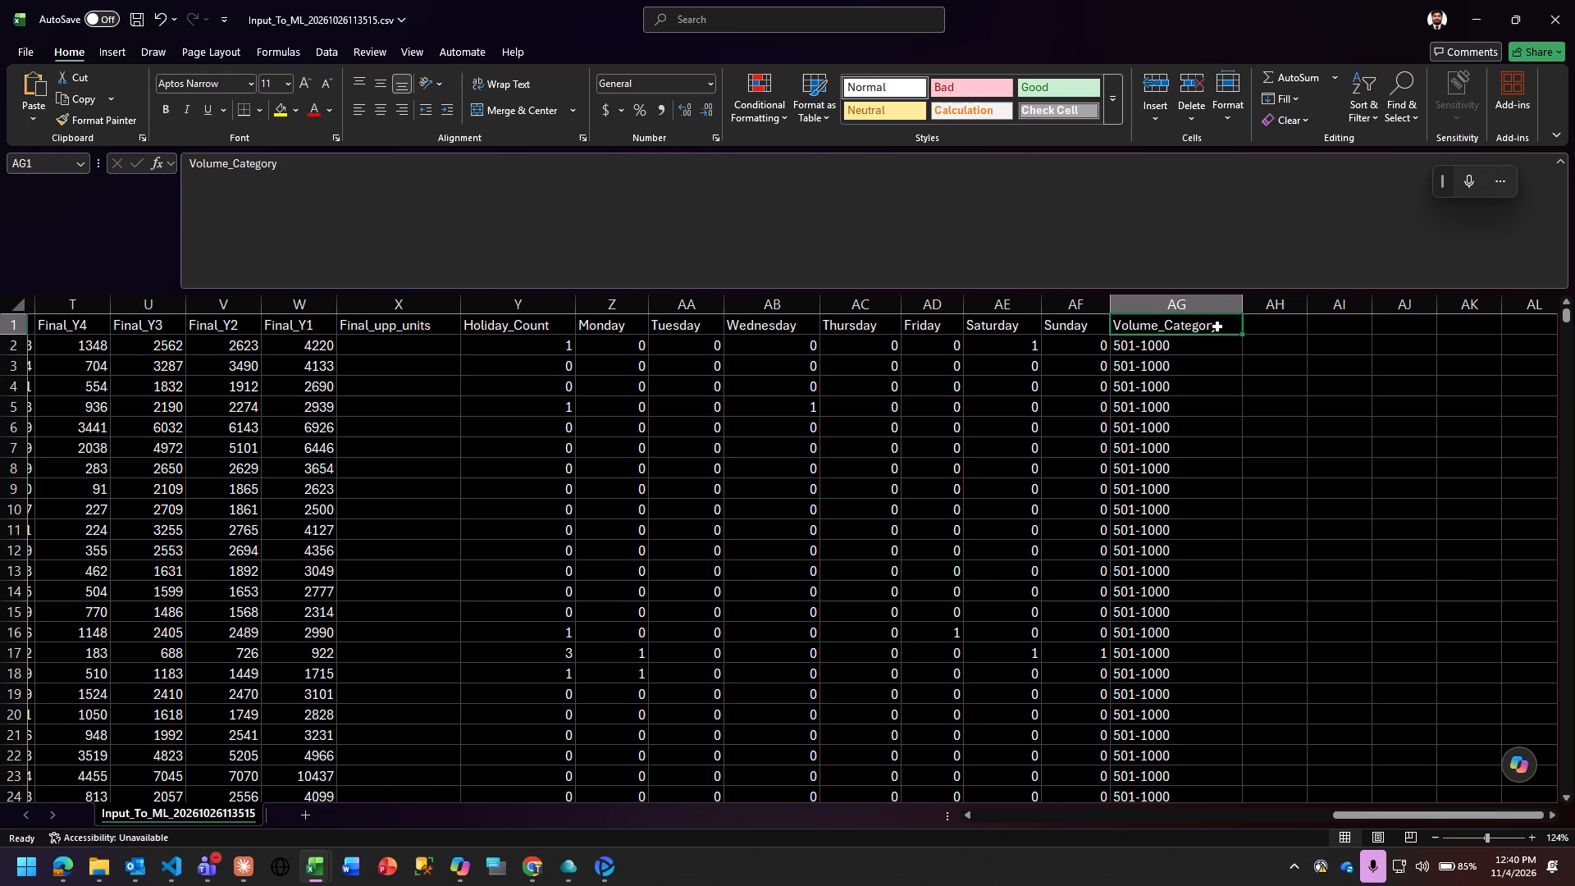
pyautogui.hotkey('ctrl', 'shift', 'l')
pyautogui.click(1235, 328)
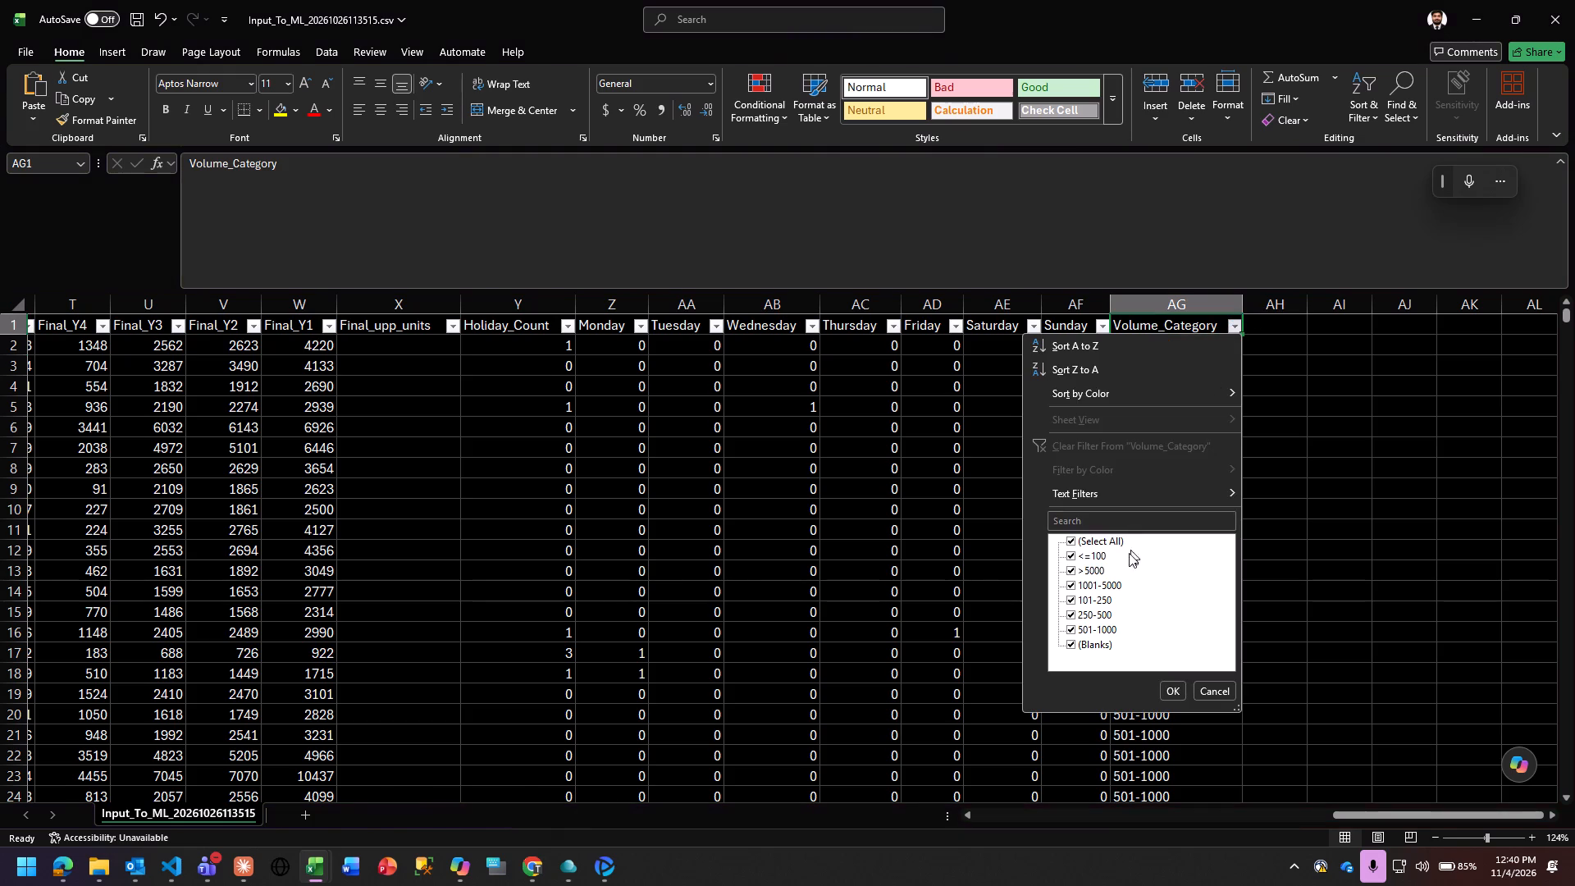
pyautogui.click(1328, 509)
# Switch from the ML input CSV to another open window.
pyautogui.hotkey('alt', 'Tab')
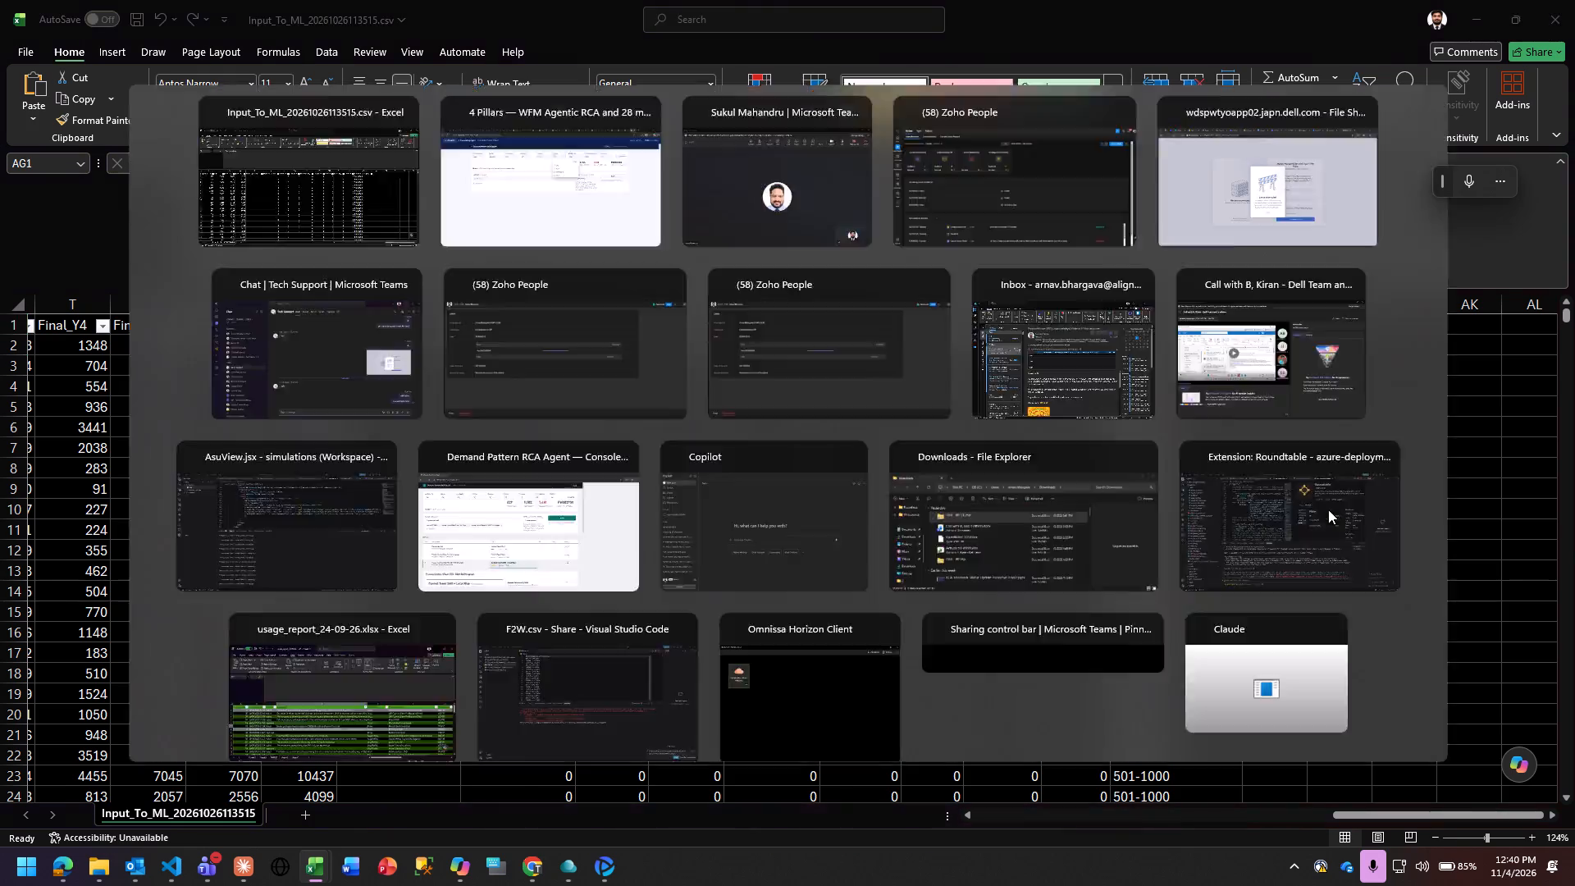
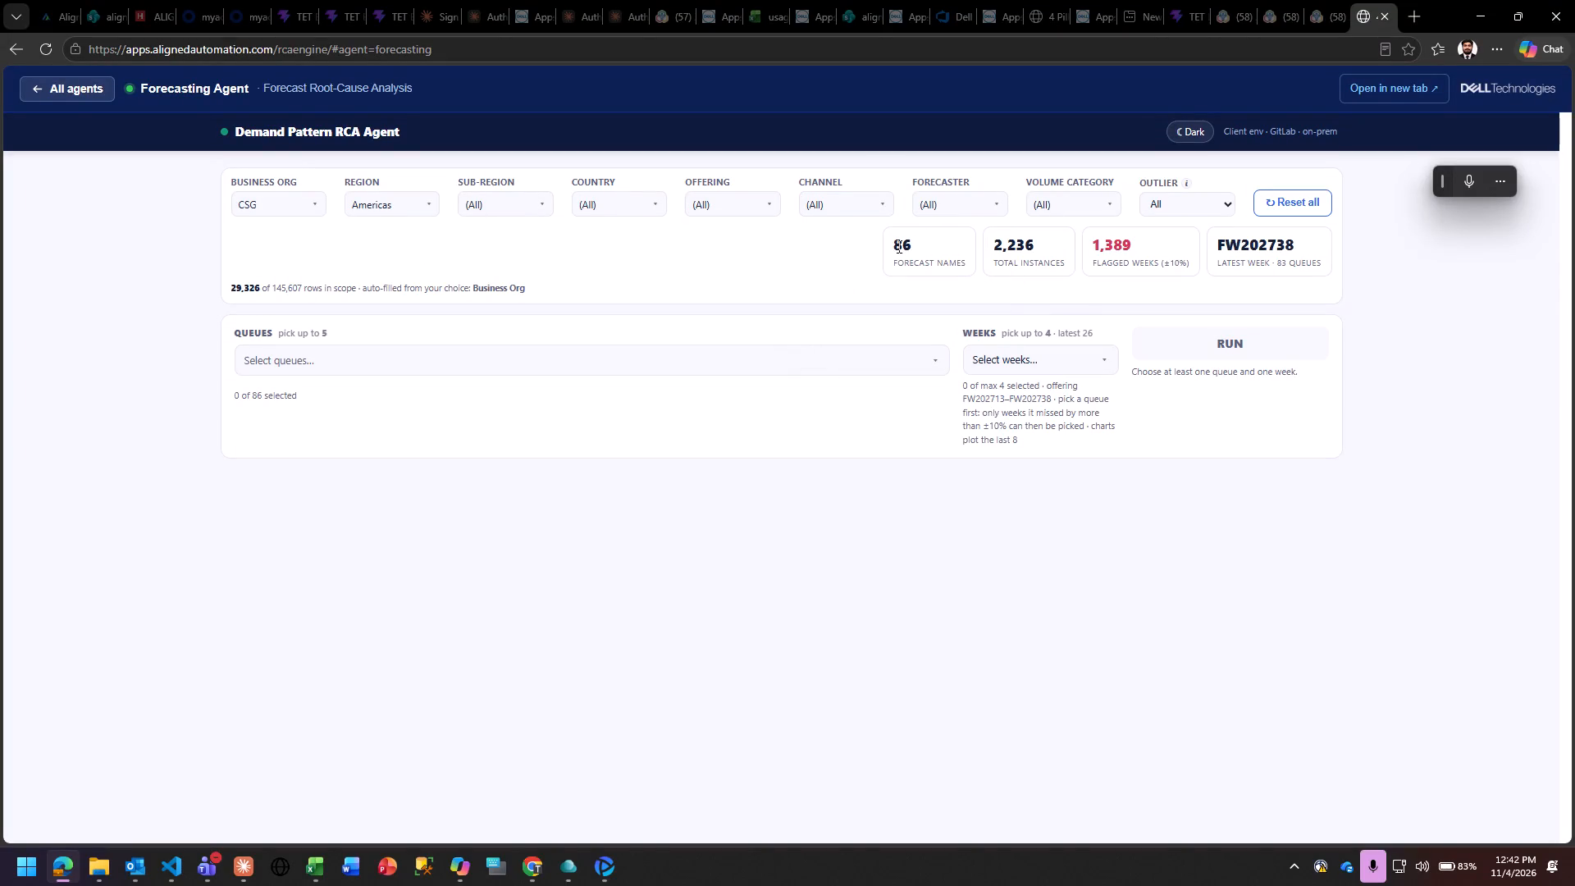
# Examine the Forecast Names, Total Instances and Flagged Weeks figures for the CSG Americas scope in the Demand Pattern RCA Agent.
pyautogui.moveTo(888, 244); pyautogui.dragTo(914, 245)
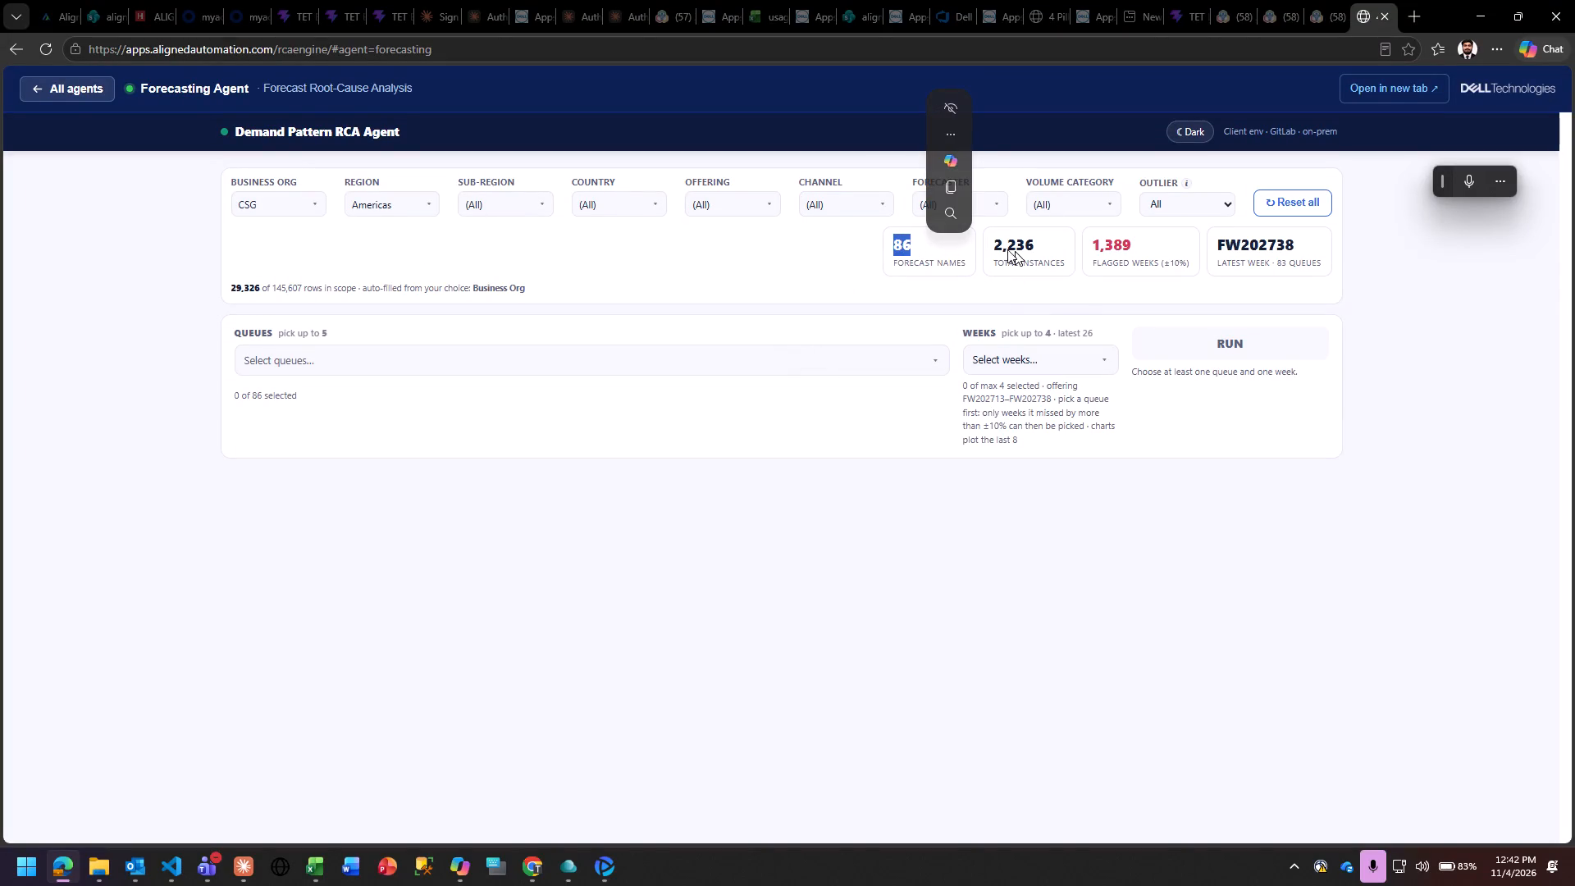
pyautogui.moveTo(1000, 245); pyautogui.dragTo(1023, 249)
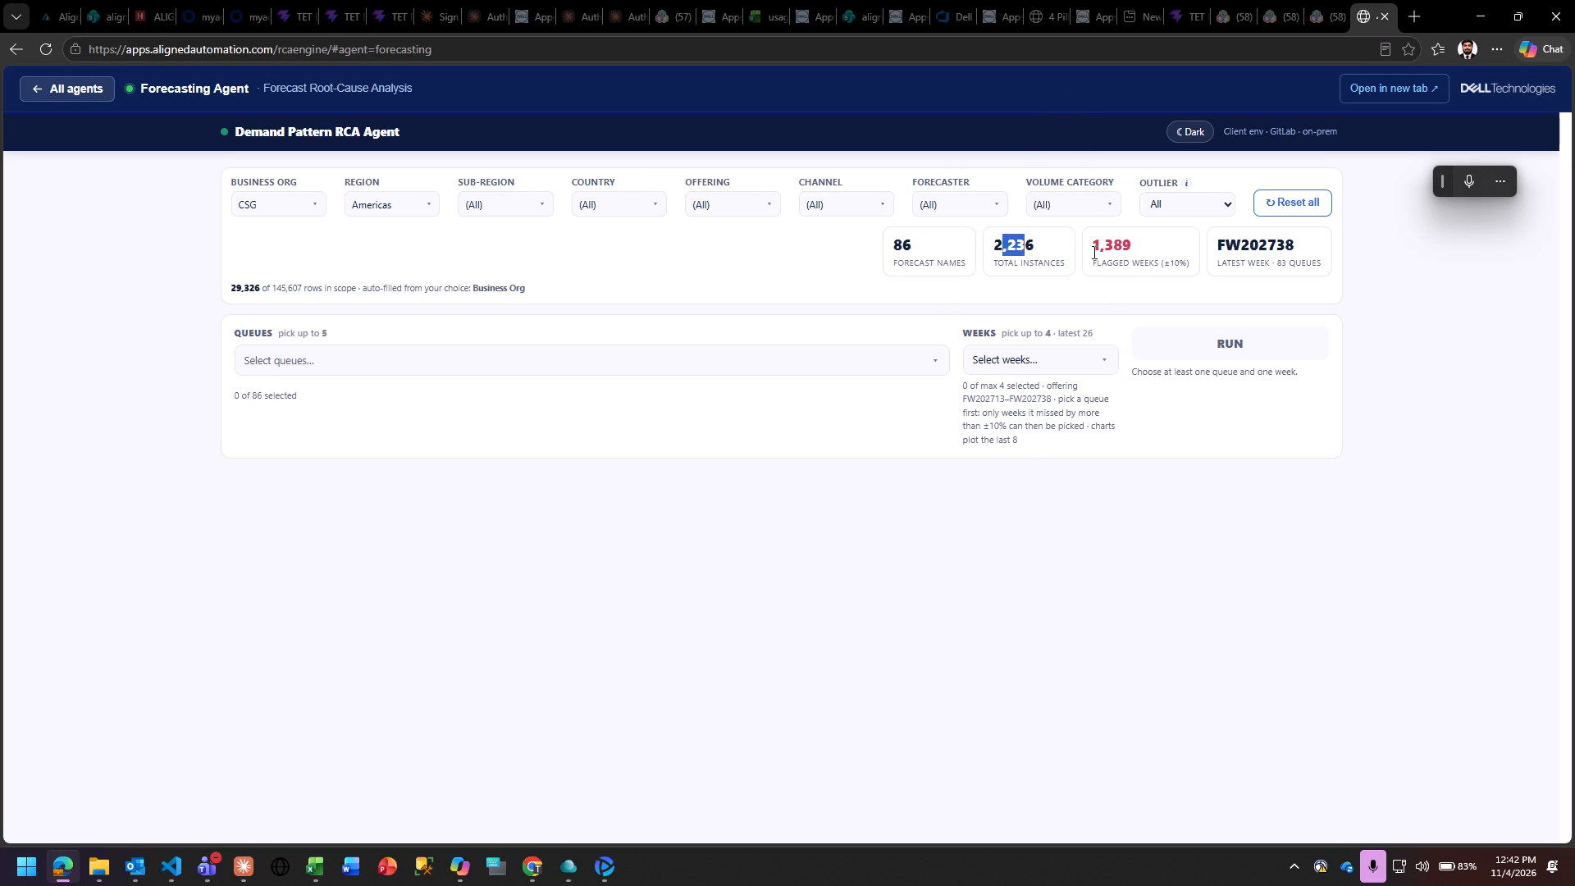
pyautogui.moveTo(1093, 252); pyautogui.dragTo(1137, 249)
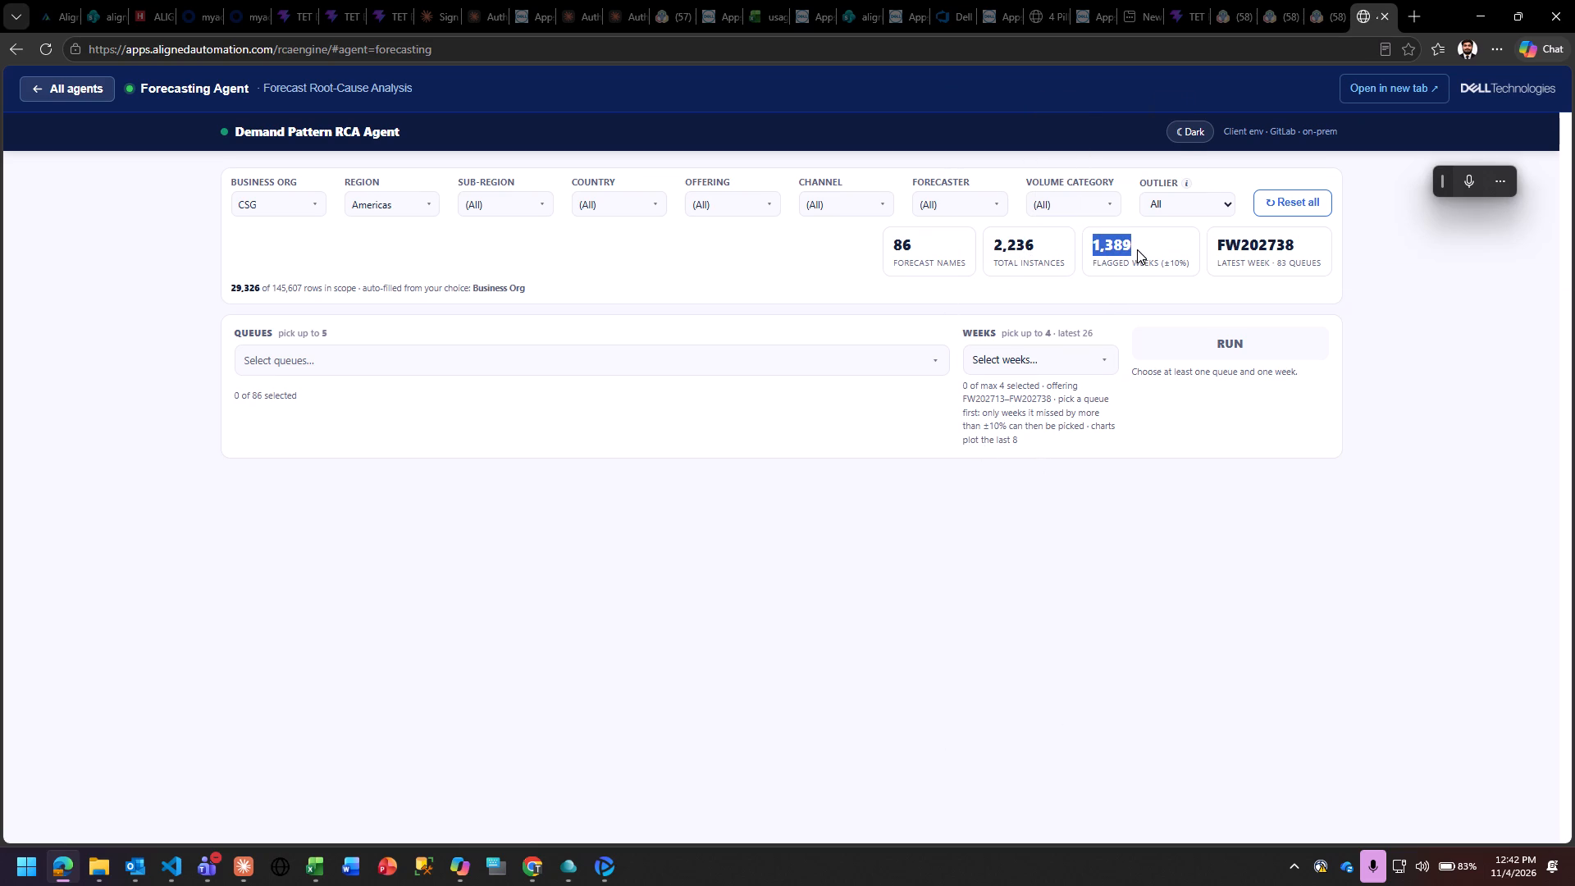
pyautogui.click(1144, 258)
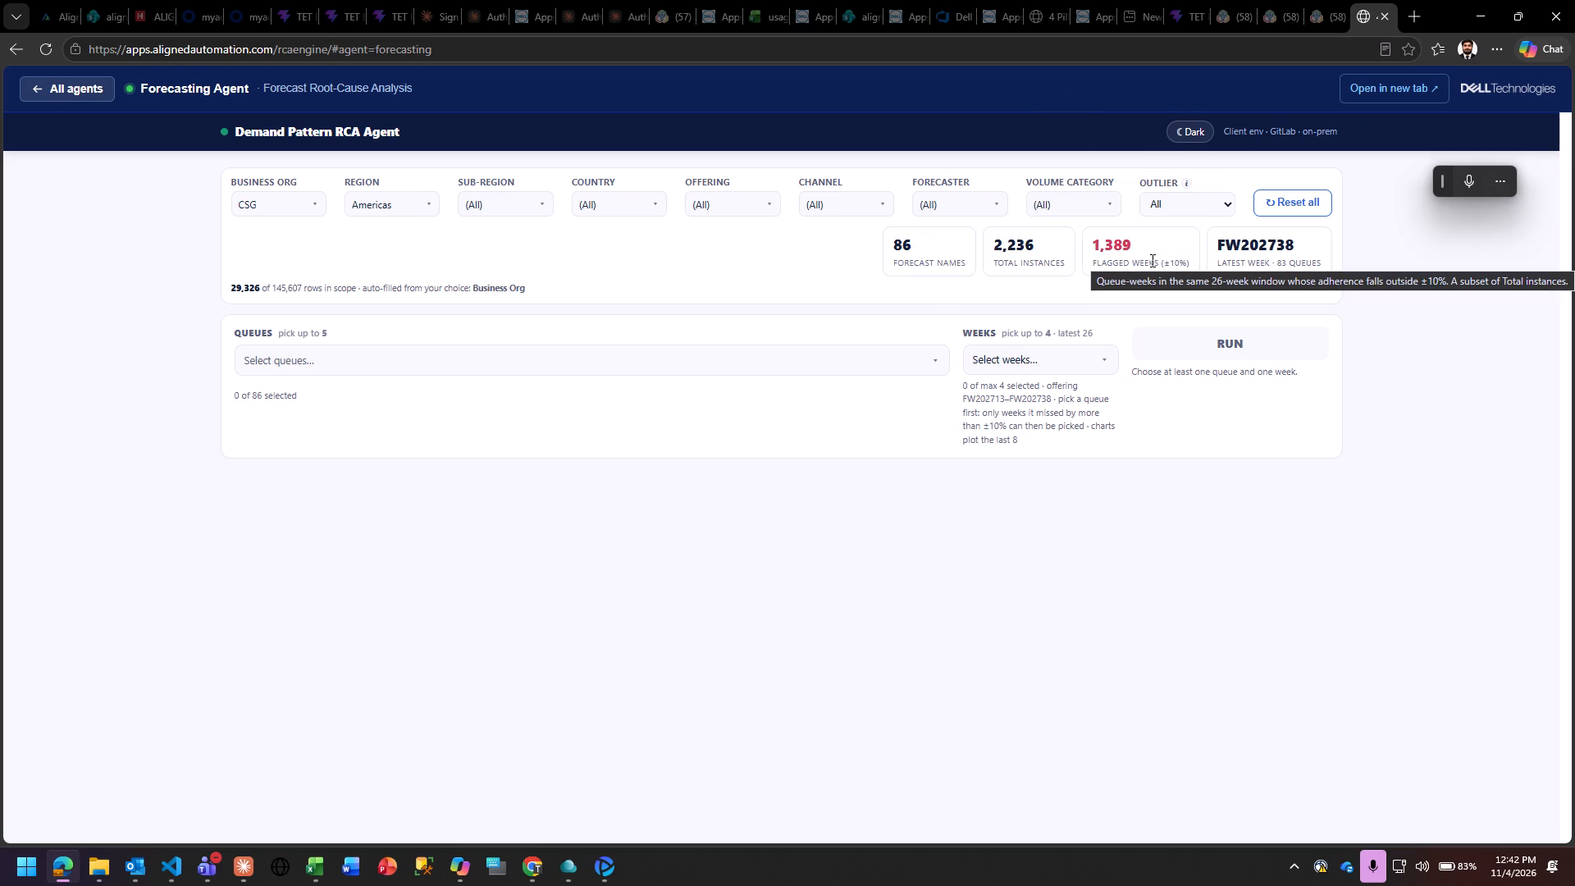
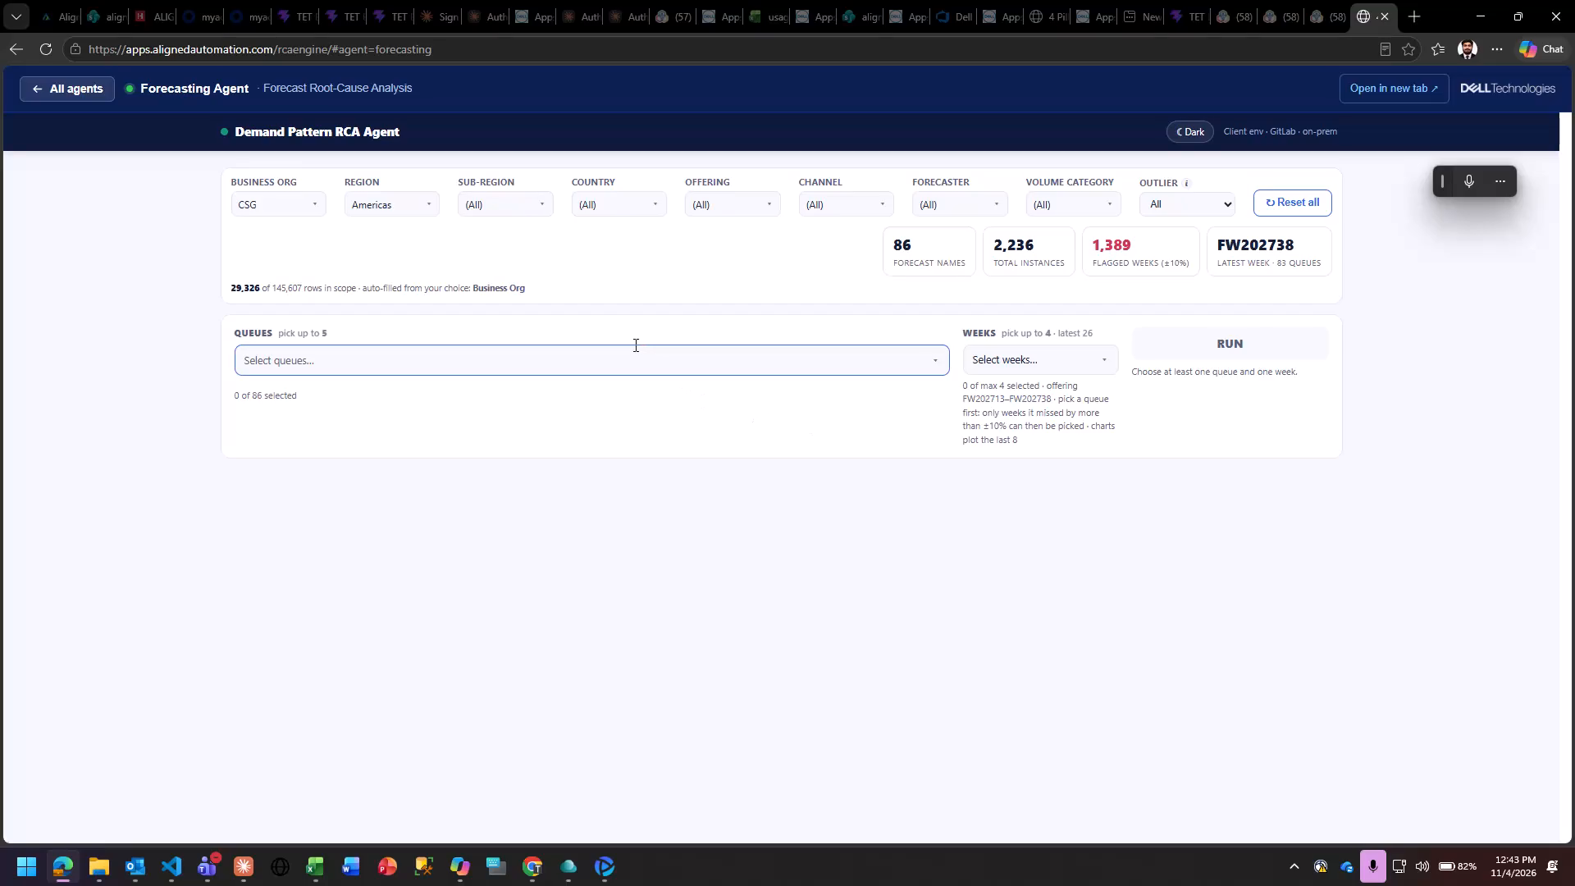
# Select the queues NA Alienware, NA Alienware Chat and NA Alienware Email for the investigation.
pyautogui.click(634, 345)
pyautogui.scroll(-4, 325, 503)
pyautogui.click(351, 458)
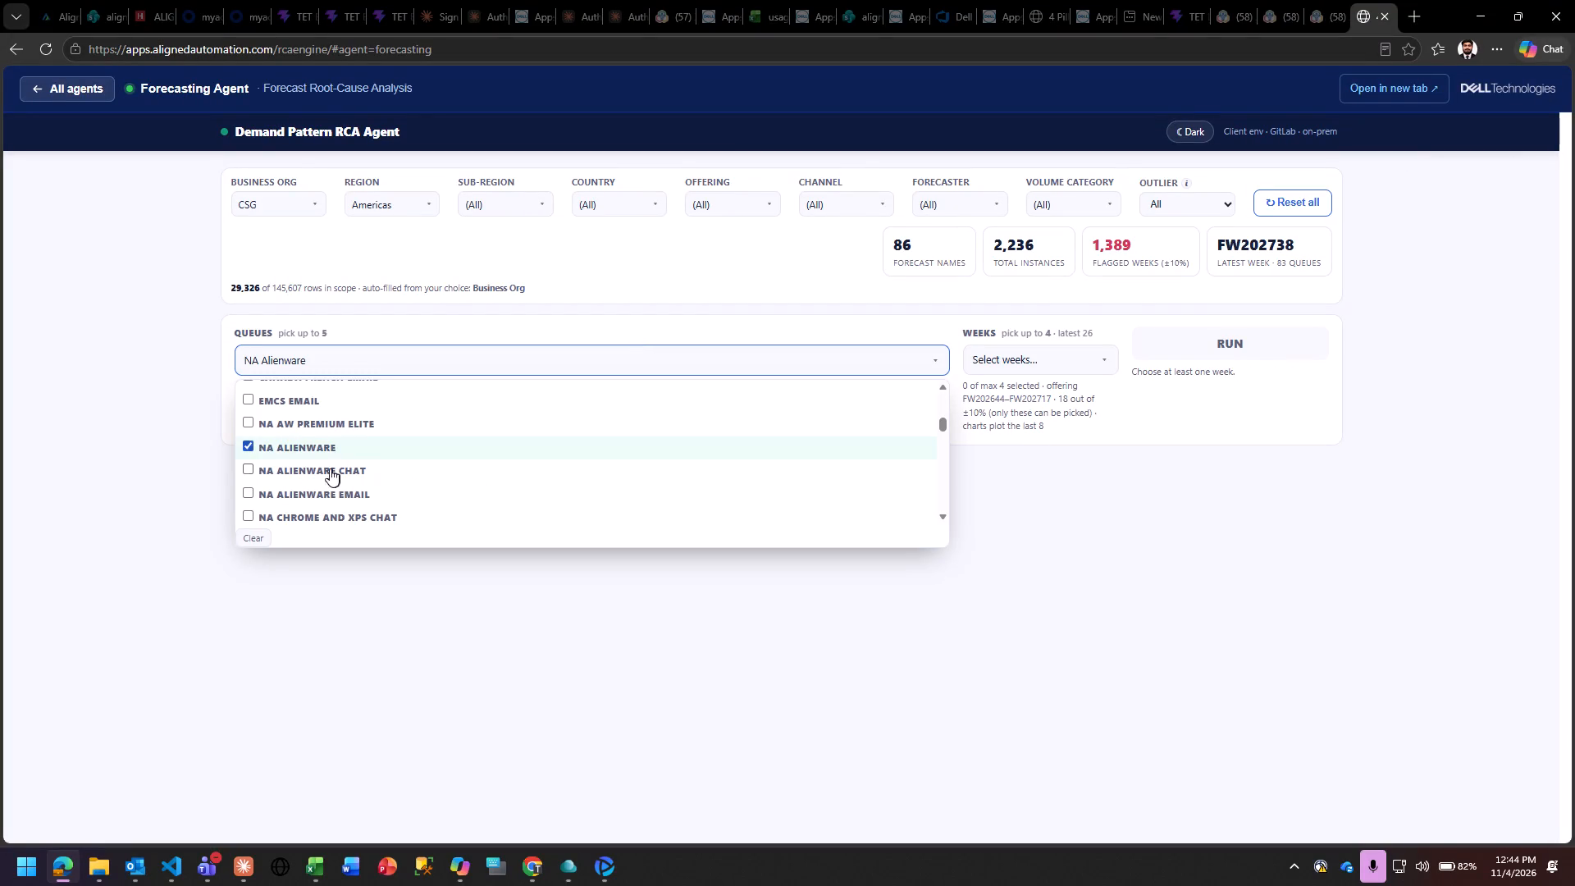
pyautogui.click(328, 471)
pyautogui.click(308, 489)
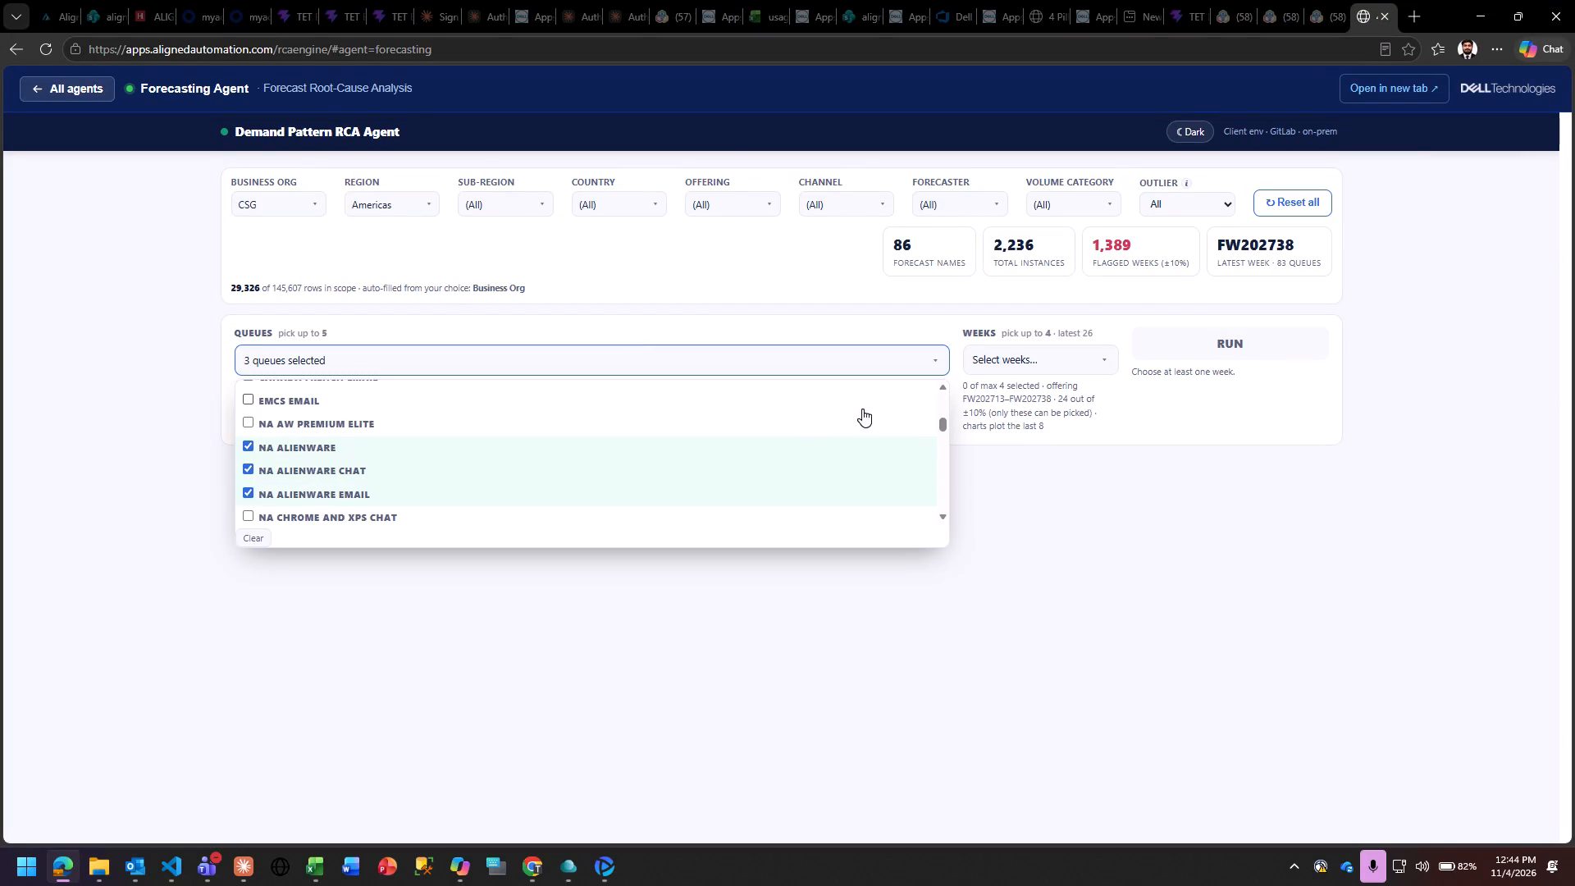
pyautogui.moveTo(778, 688); pyautogui.dragTo(1136, 349)
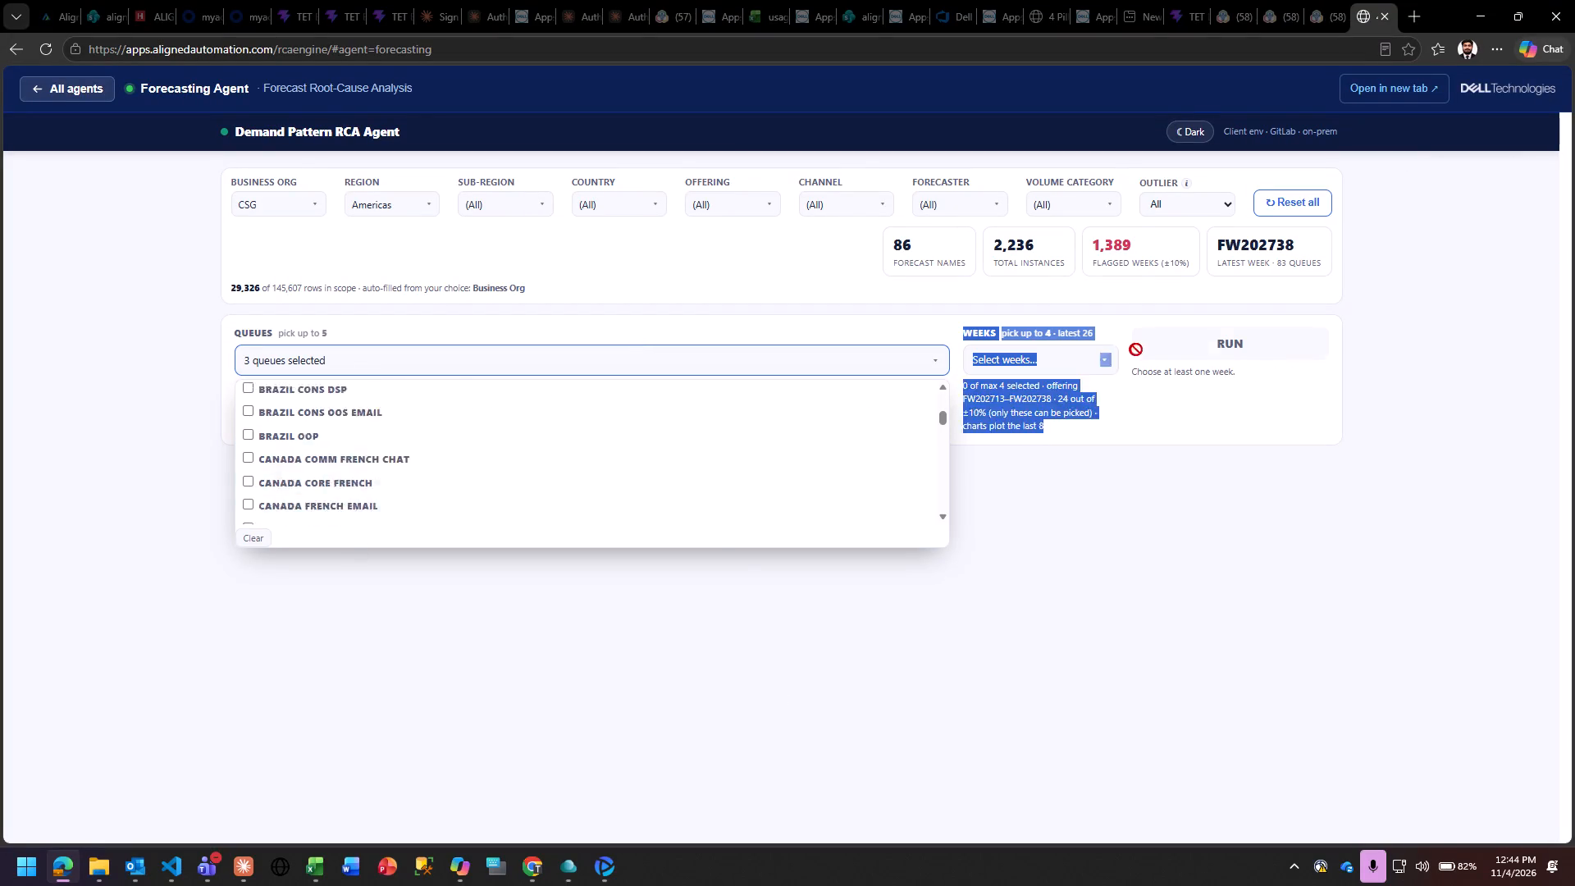
pyautogui.moveTo(1136, 349); pyautogui.dragTo(1082, 368)
# Choose weeks FW202738, FW202737, FW202736 and FW202735 and run the root-cause investigation on the selected queues.
pyautogui.click(1036, 362)
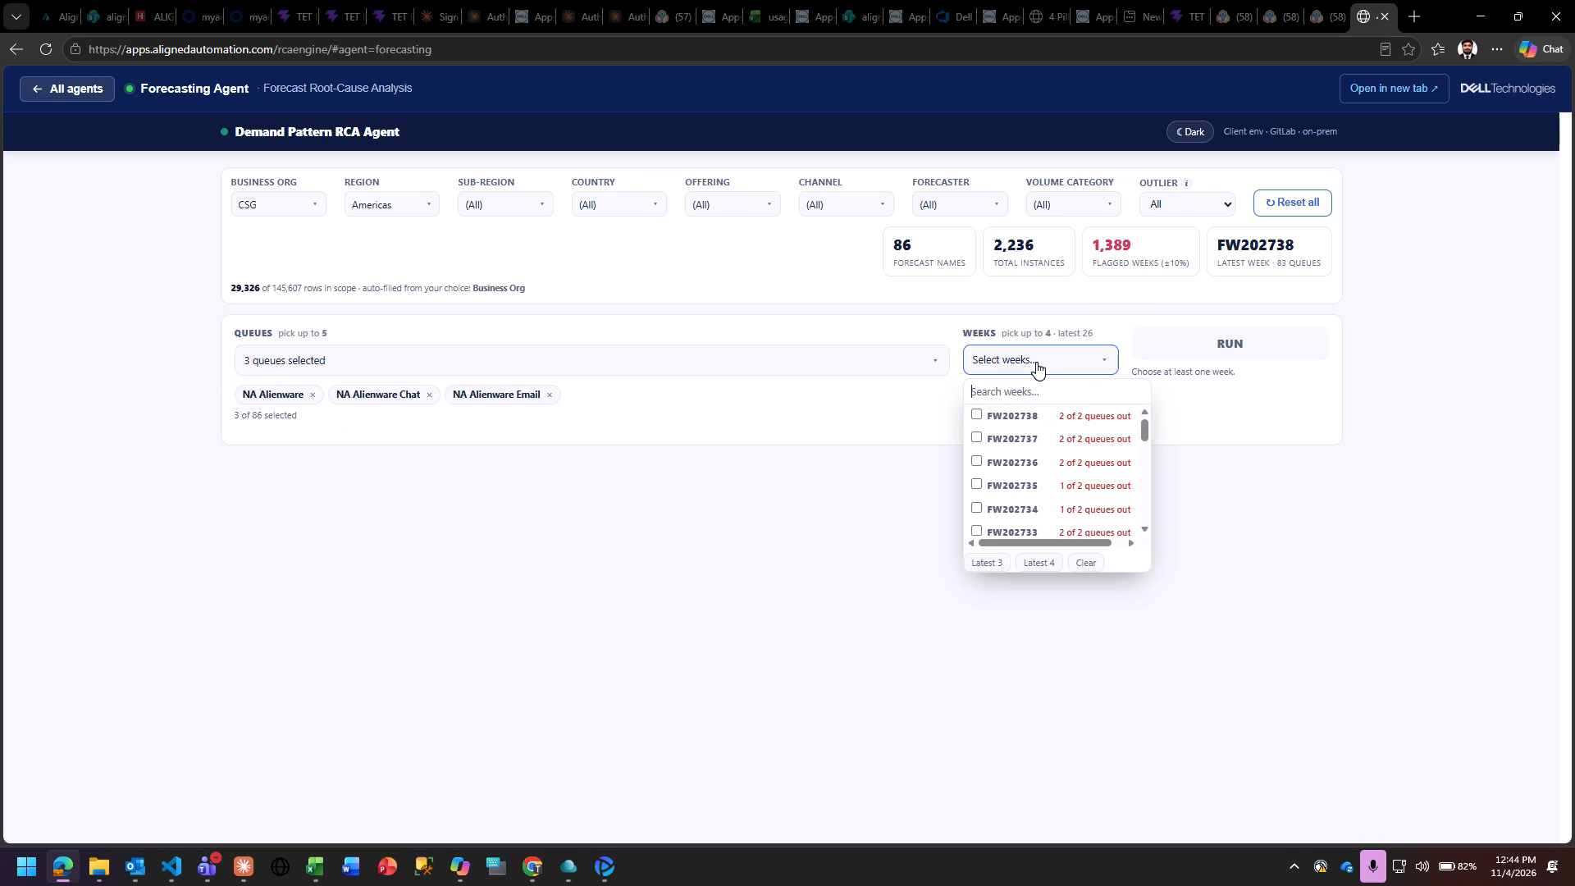
pyautogui.click(1009, 418)
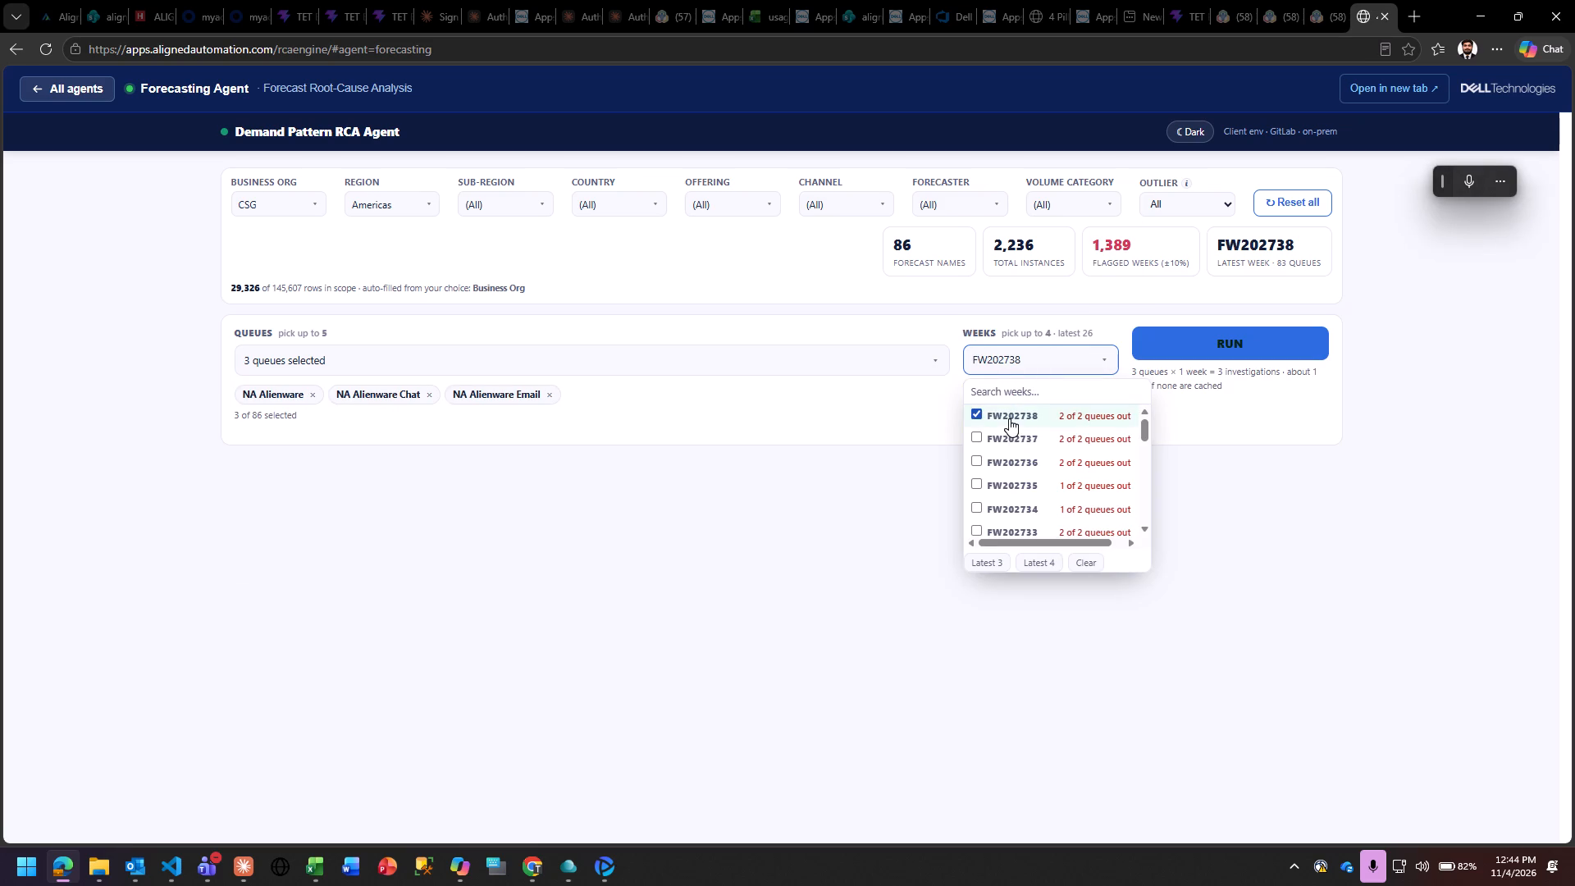
pyautogui.click(993, 436)
pyautogui.click(979, 470)
pyautogui.click(979, 482)
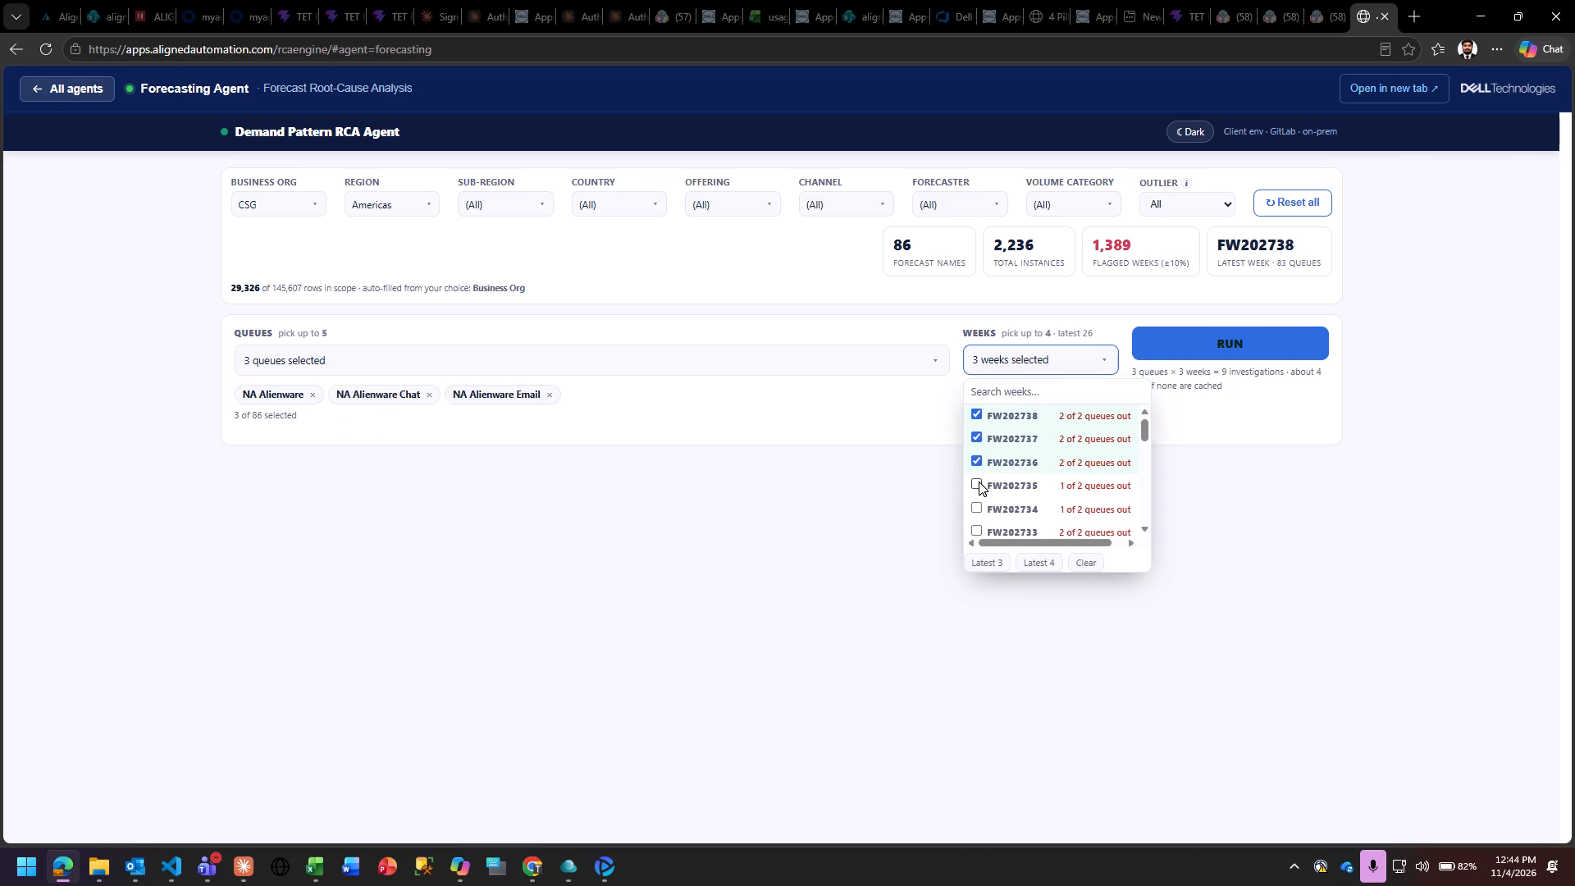
pyautogui.click(1214, 359)
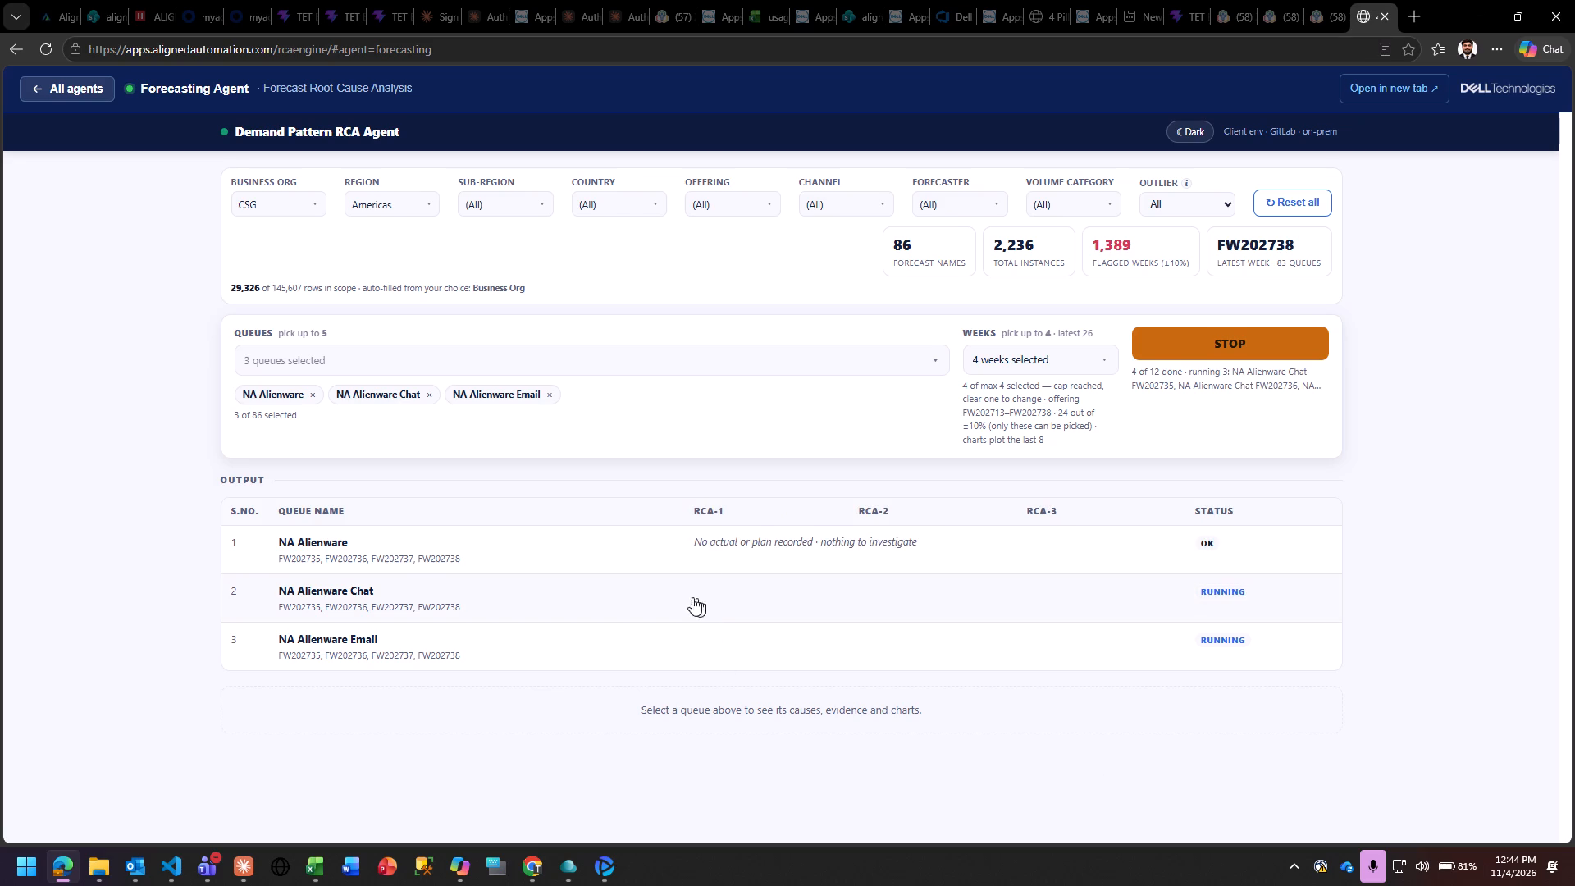
# Open the NA Alienware queue's result and read its investigation summary.
pyautogui.click(757, 553)
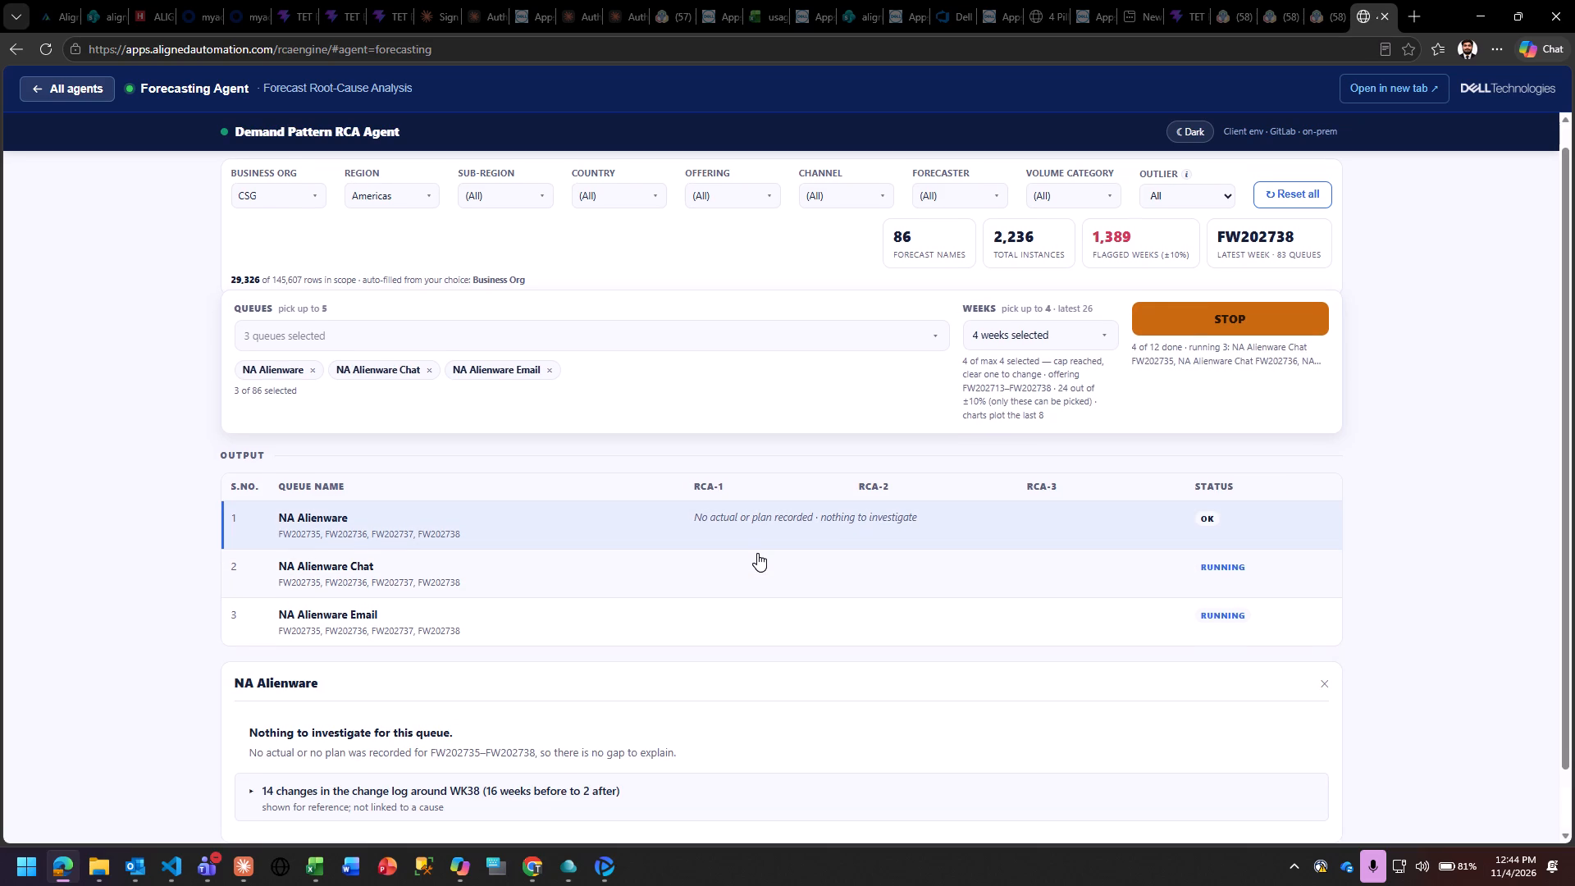
pyautogui.scroll(-3, 667, 682)
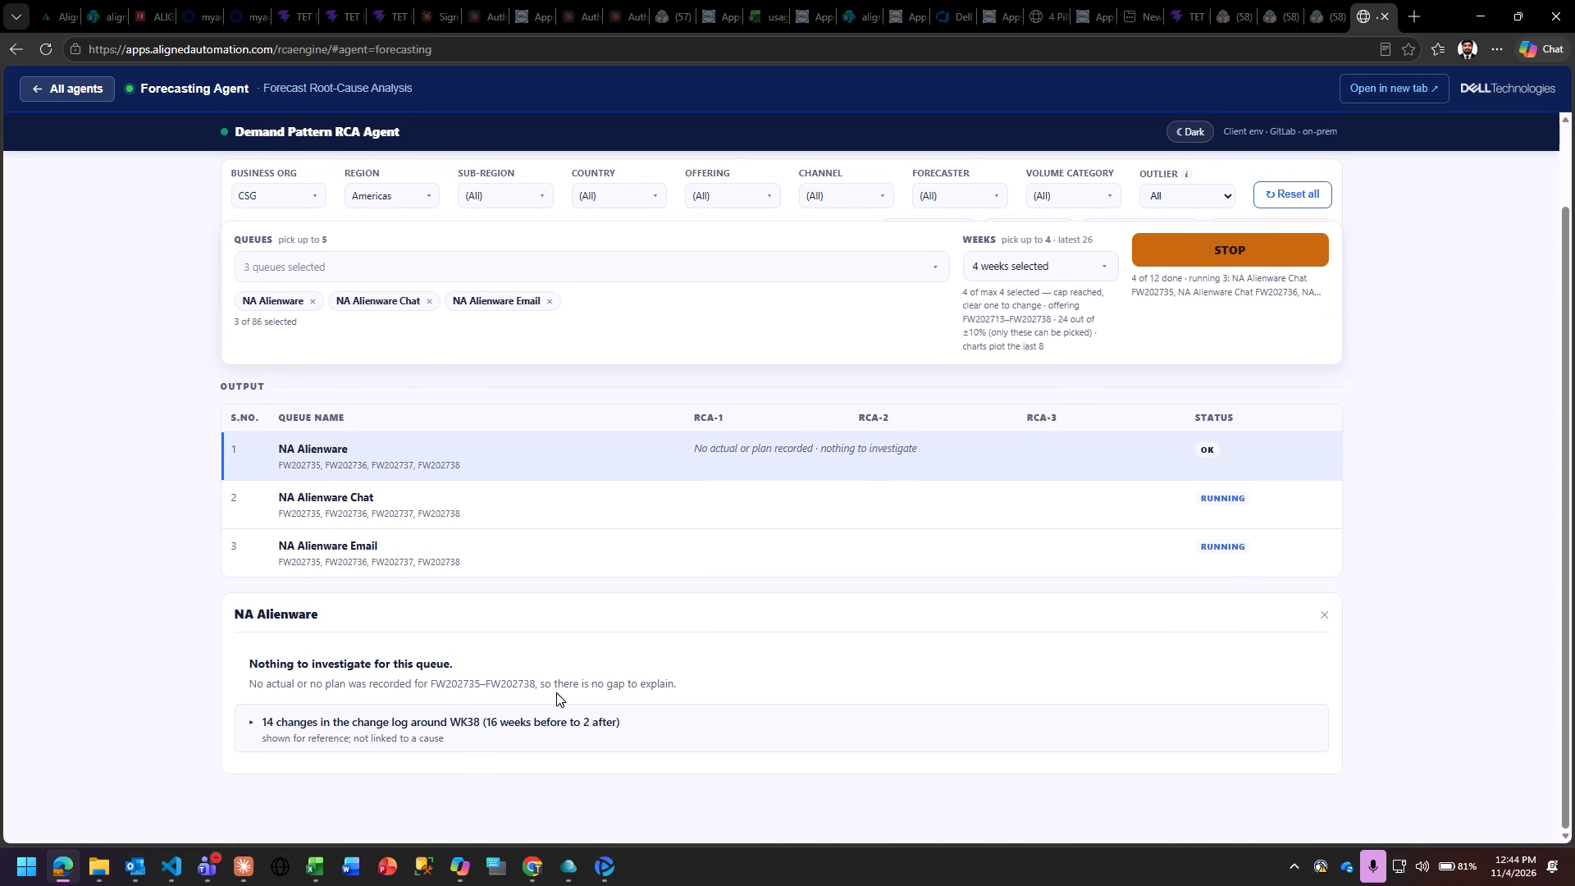
pyautogui.moveTo(433, 675); pyautogui.dragTo(578, 683)
pyautogui.click(649, 678)
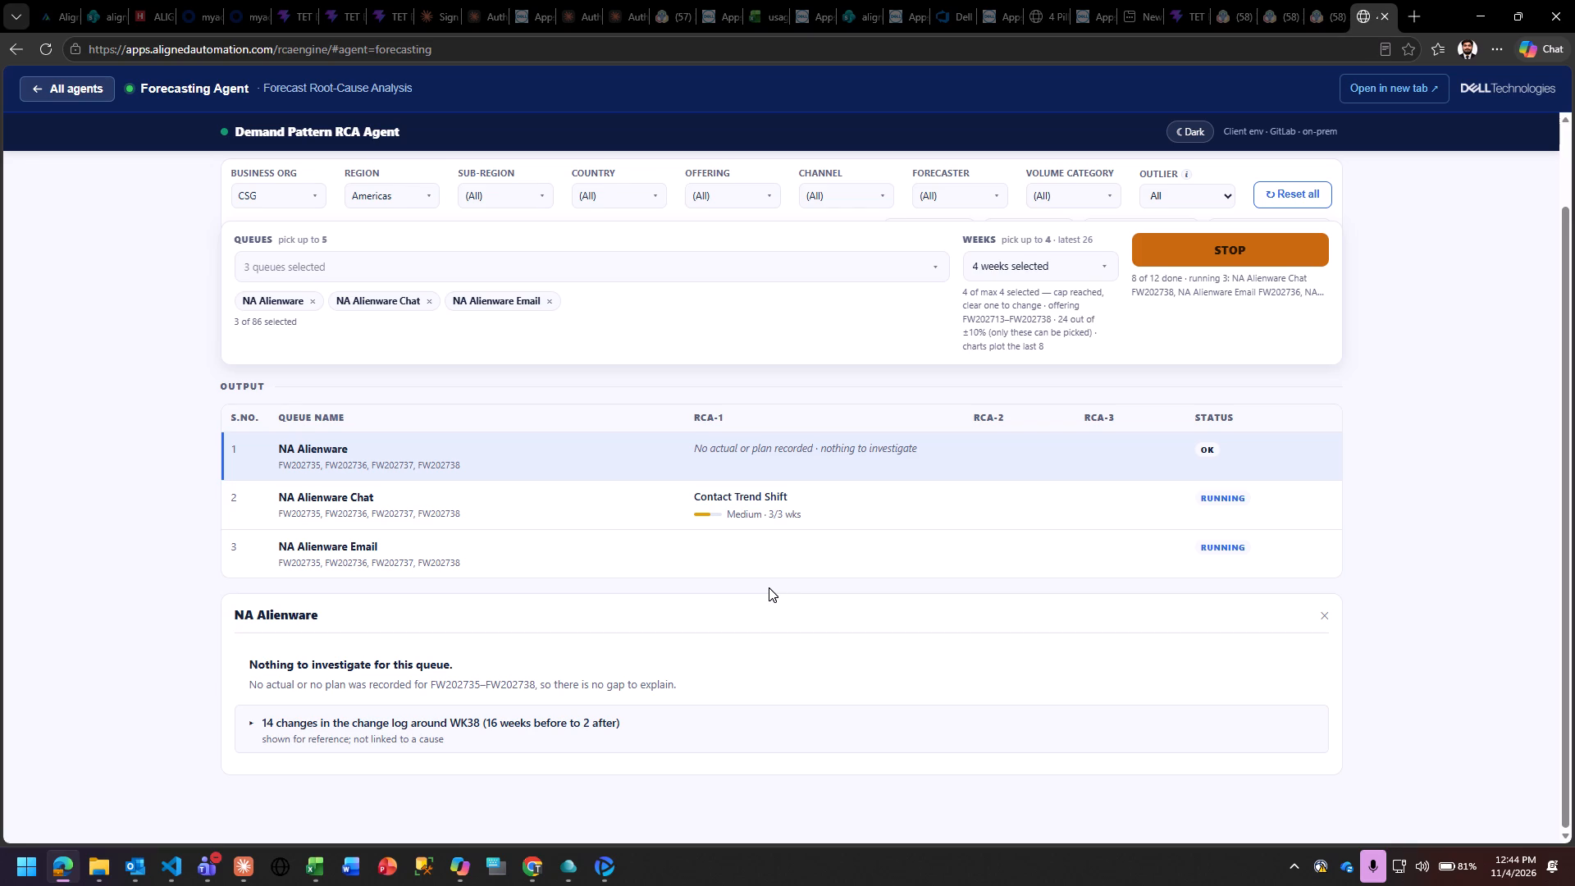
pyautogui.scroll(1, 769, 587)
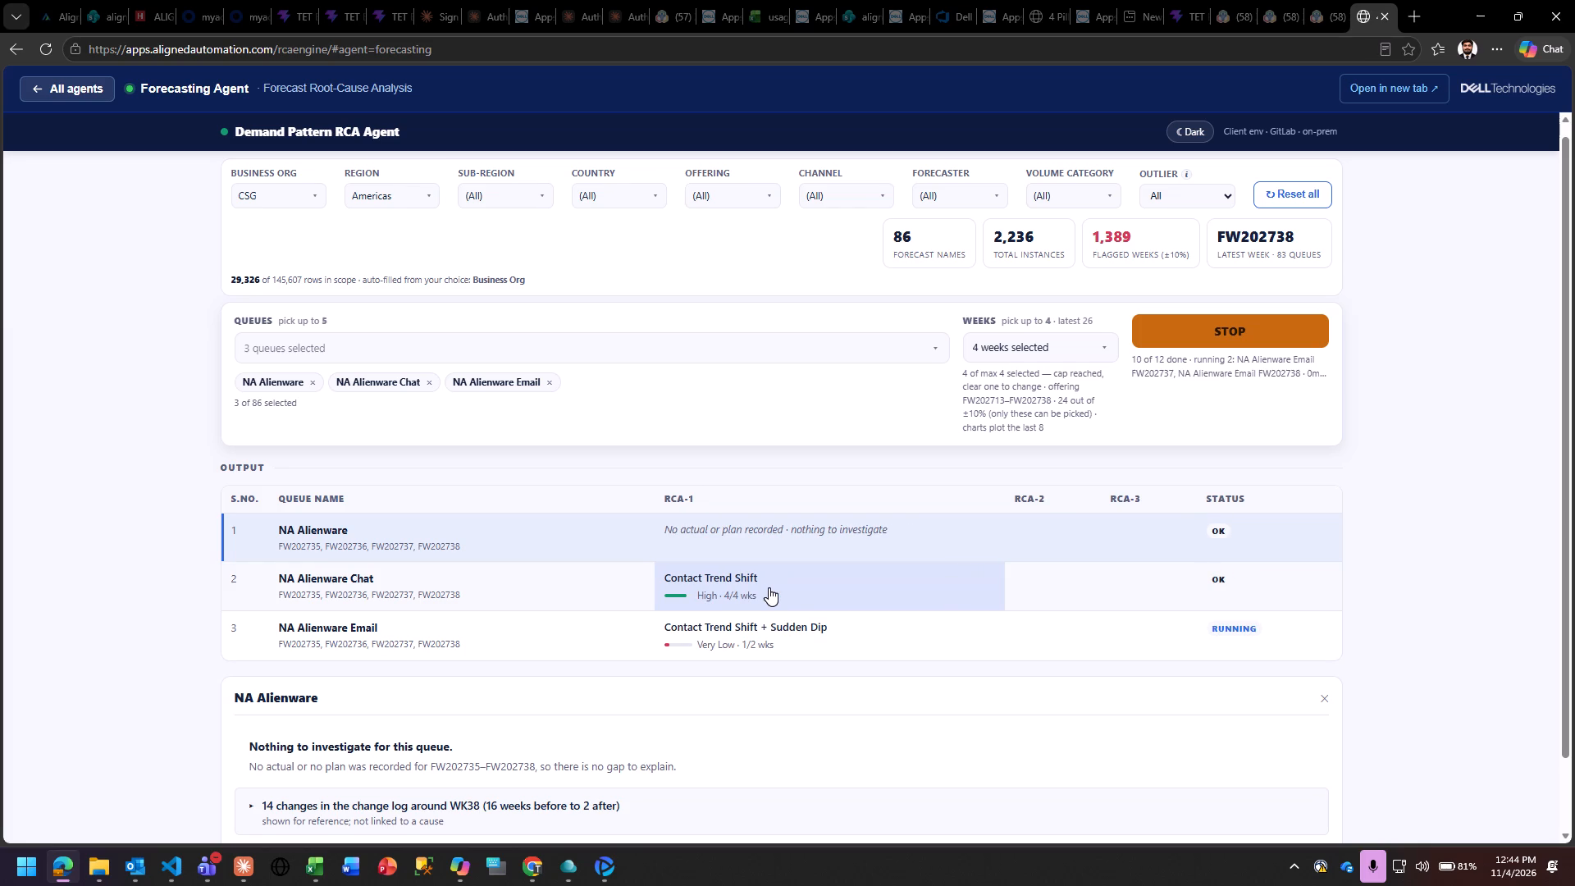
# Switch to Prisma Browser, check the Teams page there, and return to the Demand Pattern RCA Agent.
pyautogui.click(600, 871)
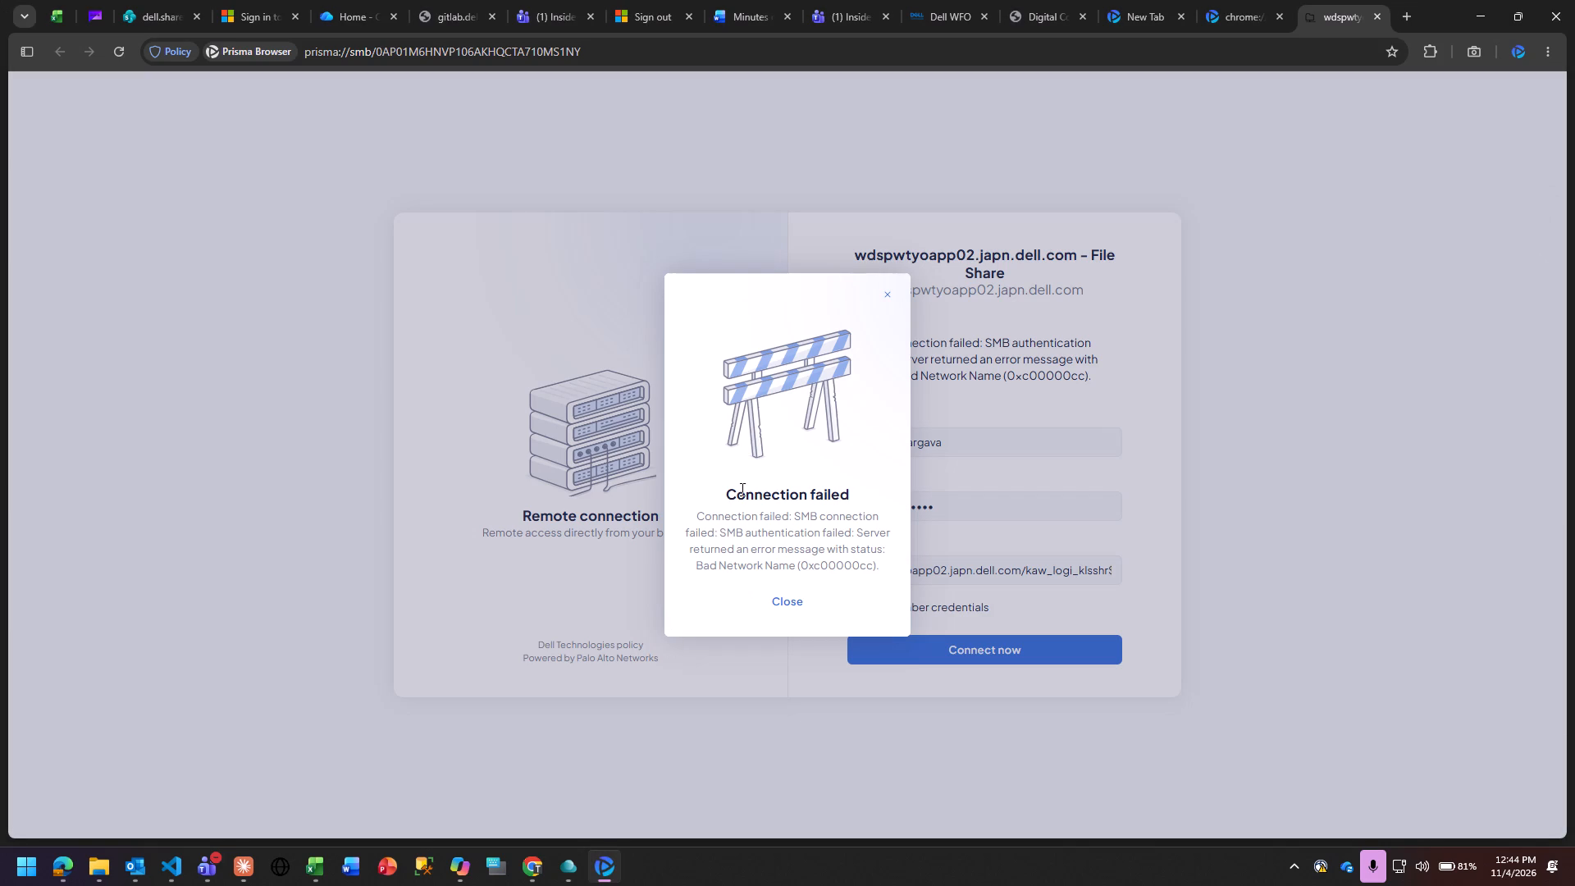
pyautogui.click(569, 25)
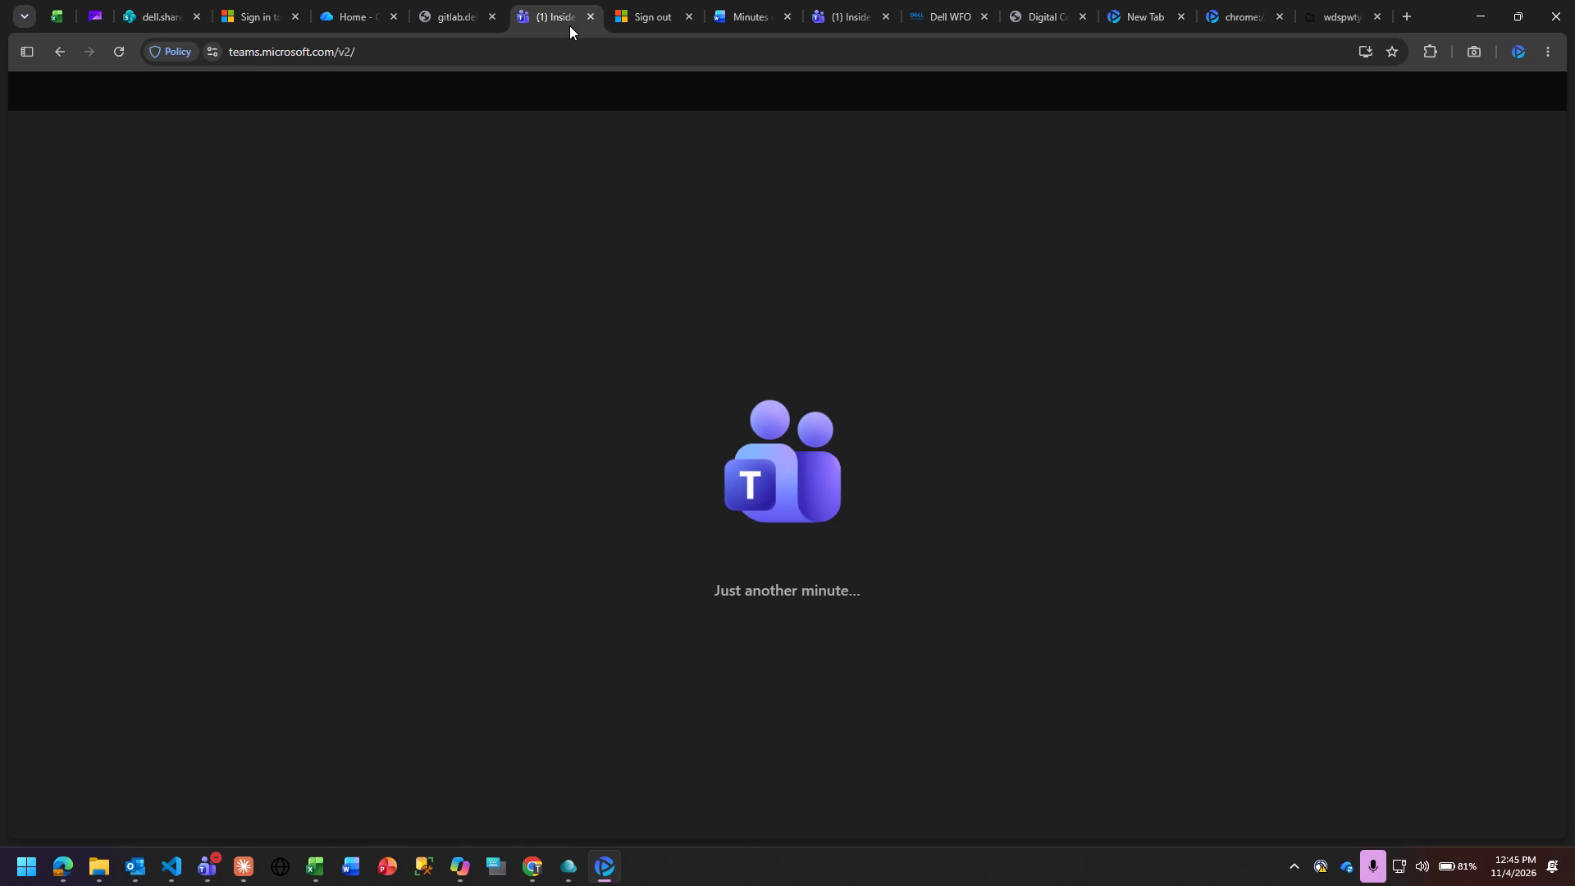
pyautogui.click(1485, 25)
# Review the root-cause investigation output for the NA Alienware, NA Alienware Chat and NA Alienware Email queues.
pyautogui.scroll(-3, 760, 536)
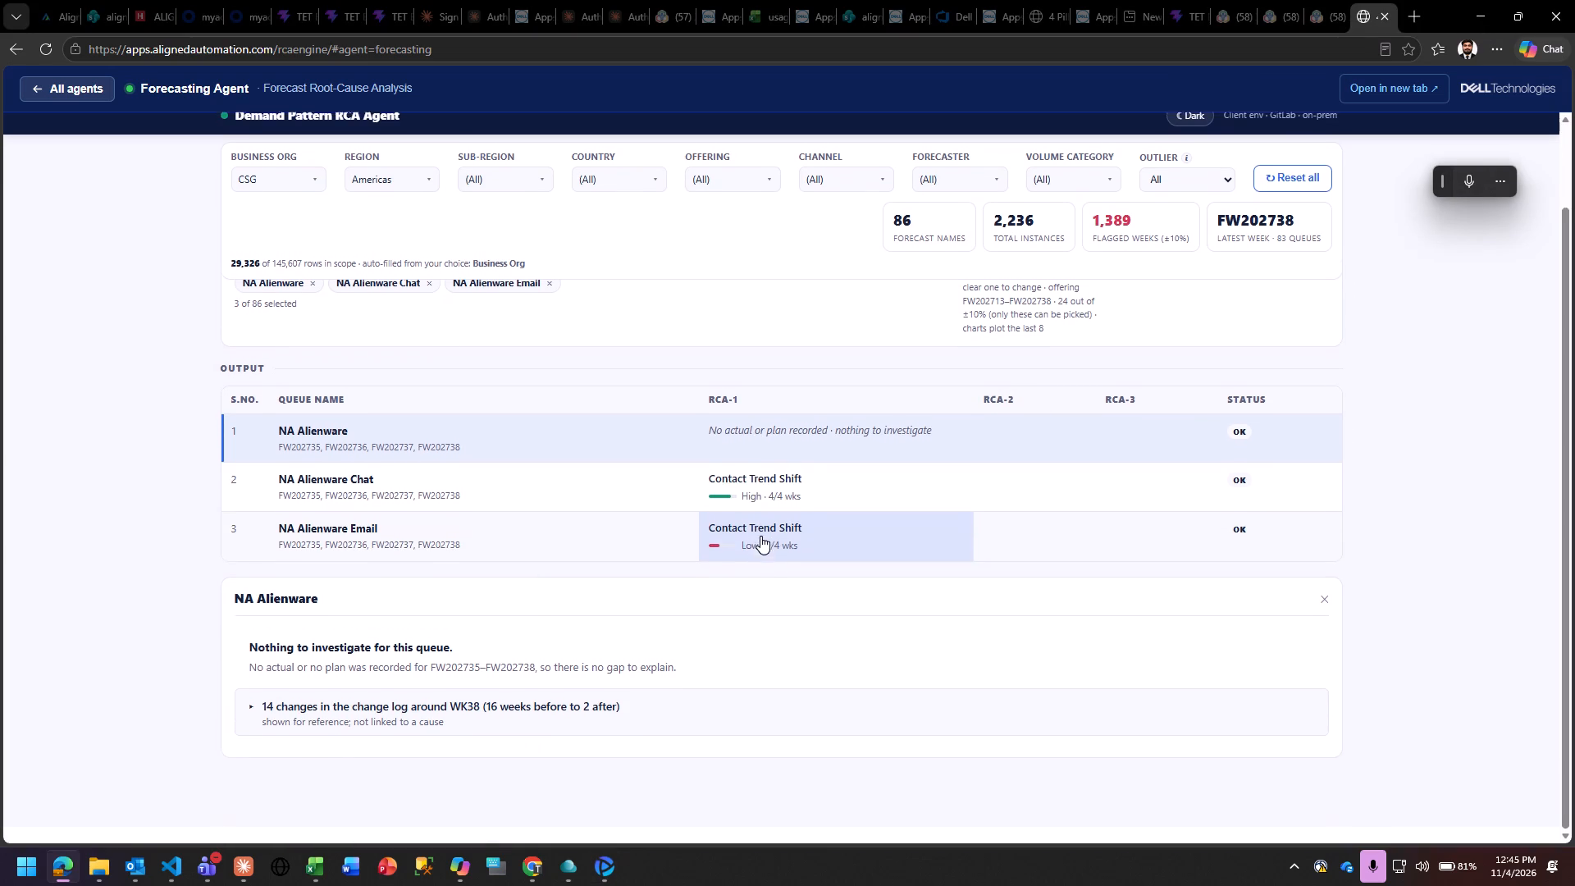
# Open the Contact Trend Shift cause for NA Alienware Chat and read its evidence, adherence chart, other checks and change log entries.
pyautogui.click(751, 524)
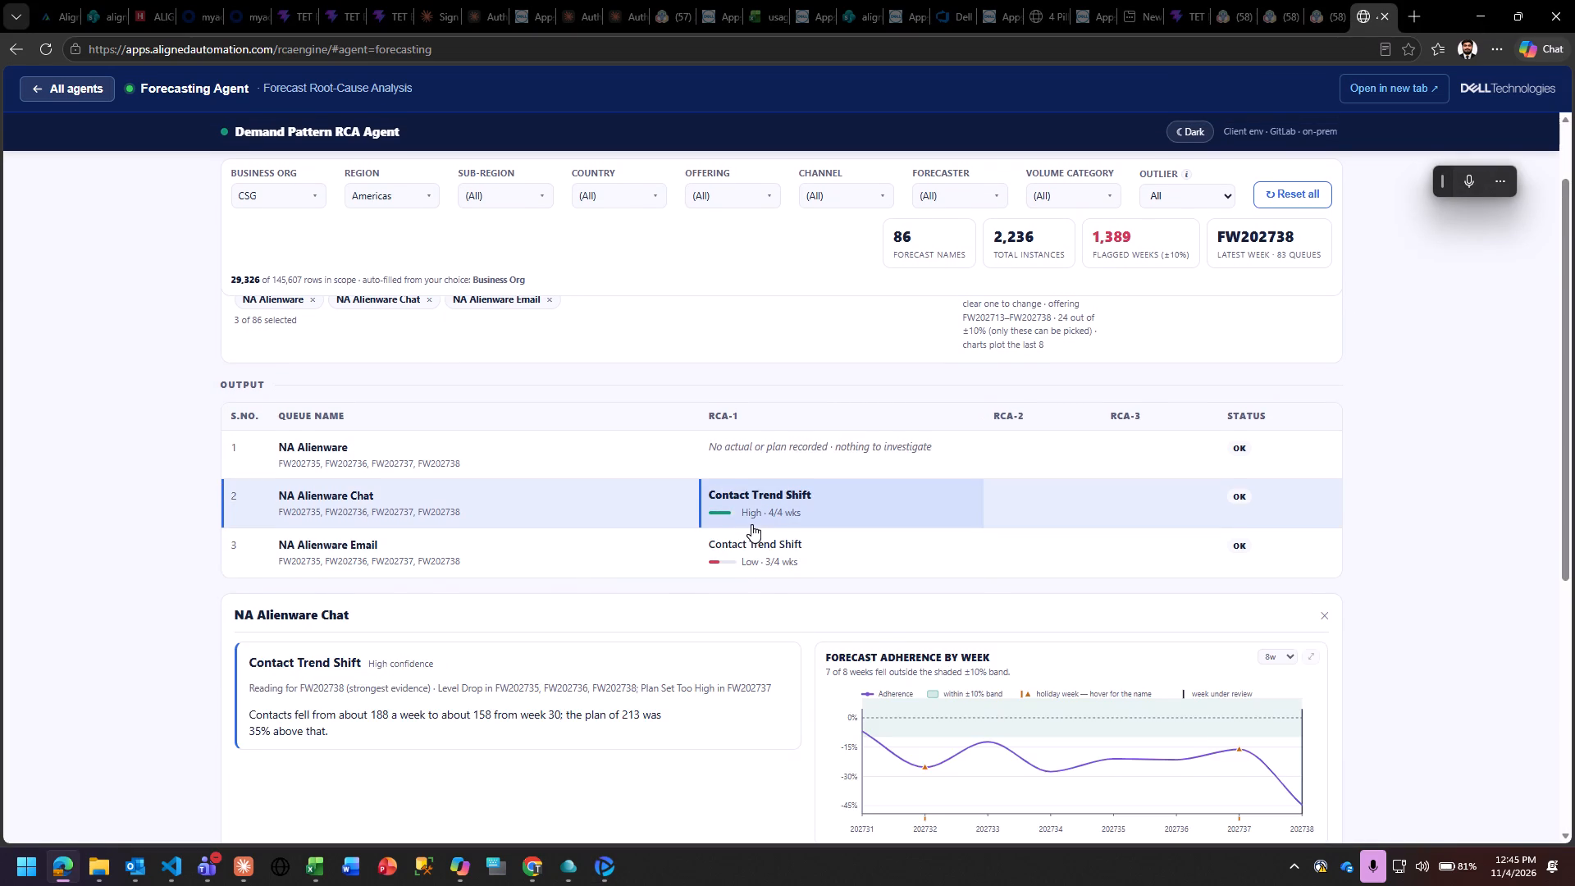
pyautogui.scroll(-3, 751, 524)
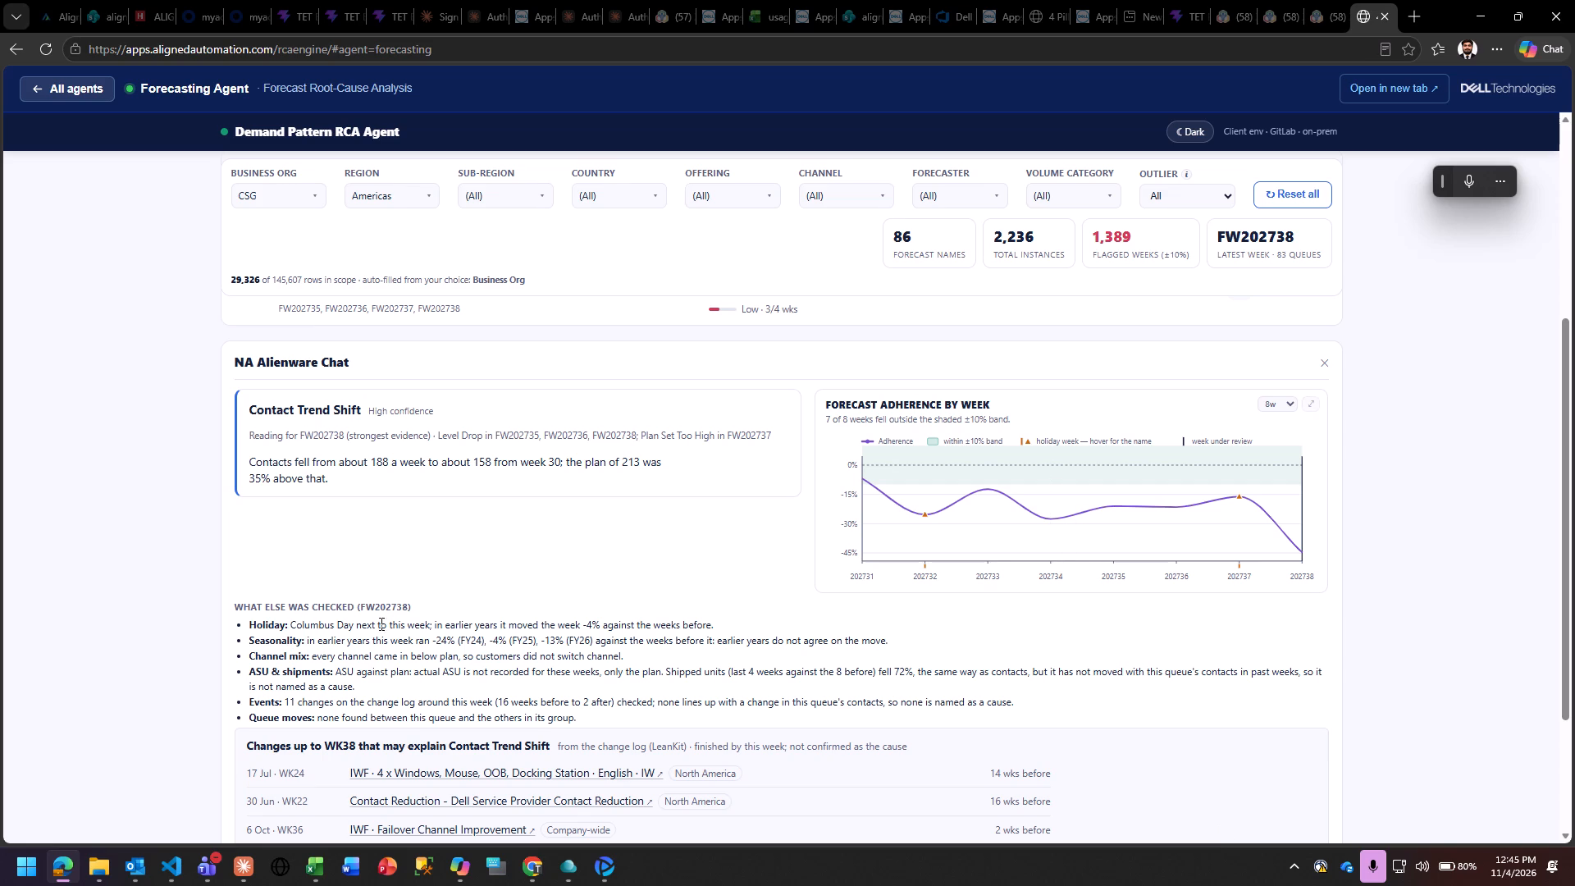
pyautogui.moveTo(289, 624); pyautogui.dragTo(308, 626)
pyautogui.moveTo(308, 626); pyautogui.dragTo(504, 623)
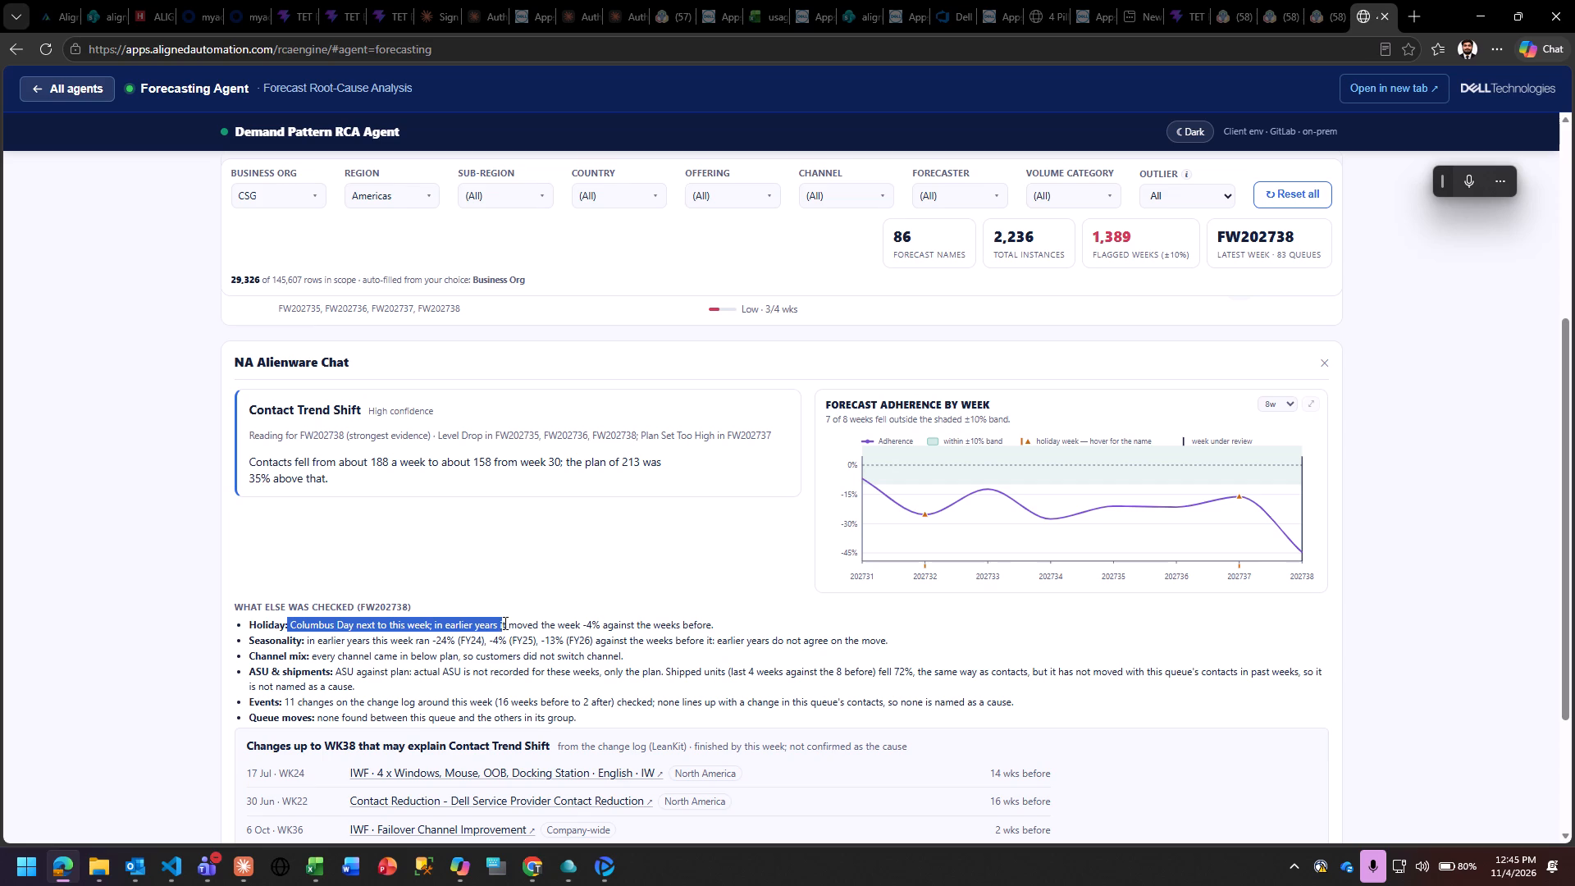
pyautogui.moveTo(504, 623); pyautogui.dragTo(673, 631)
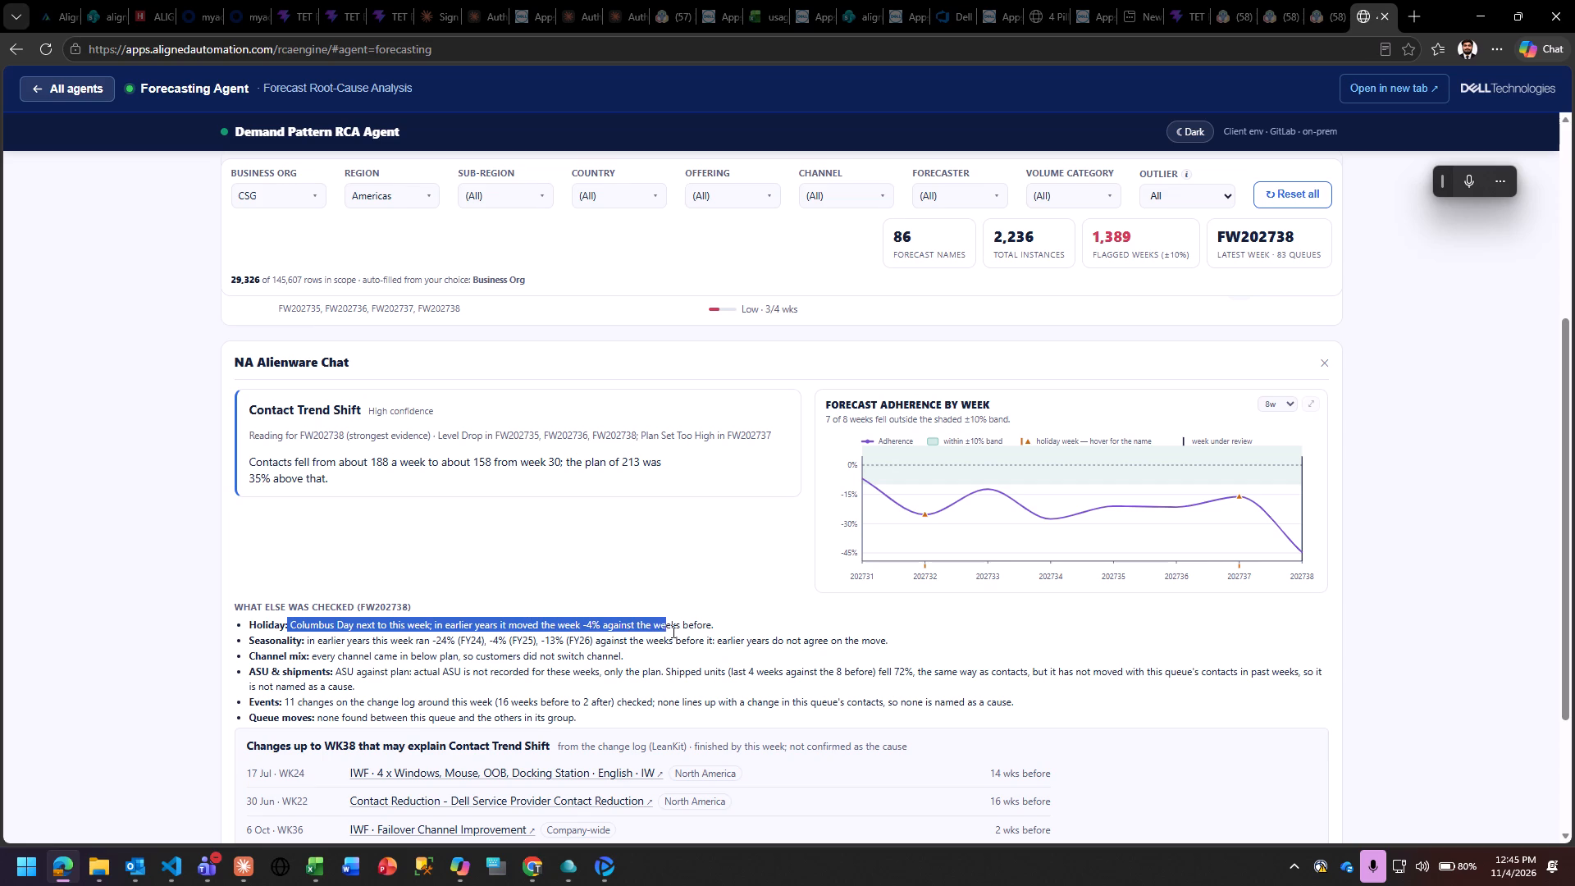
pyautogui.moveTo(673, 631); pyautogui.dragTo(649, 624)
pyautogui.click(649, 624)
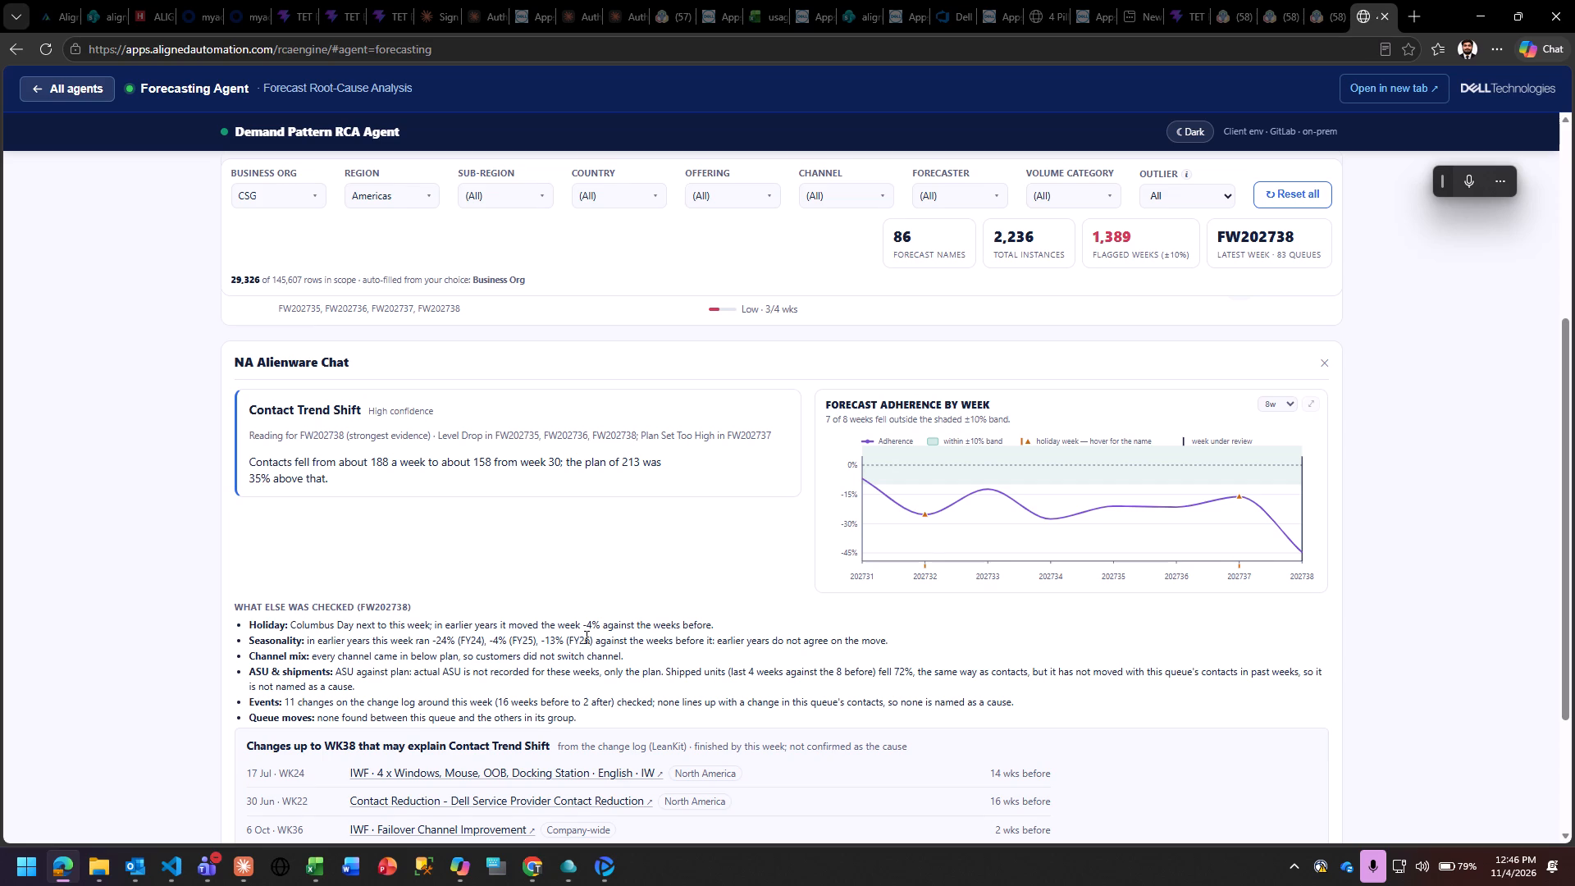
pyautogui.scroll(-1, 579, 666)
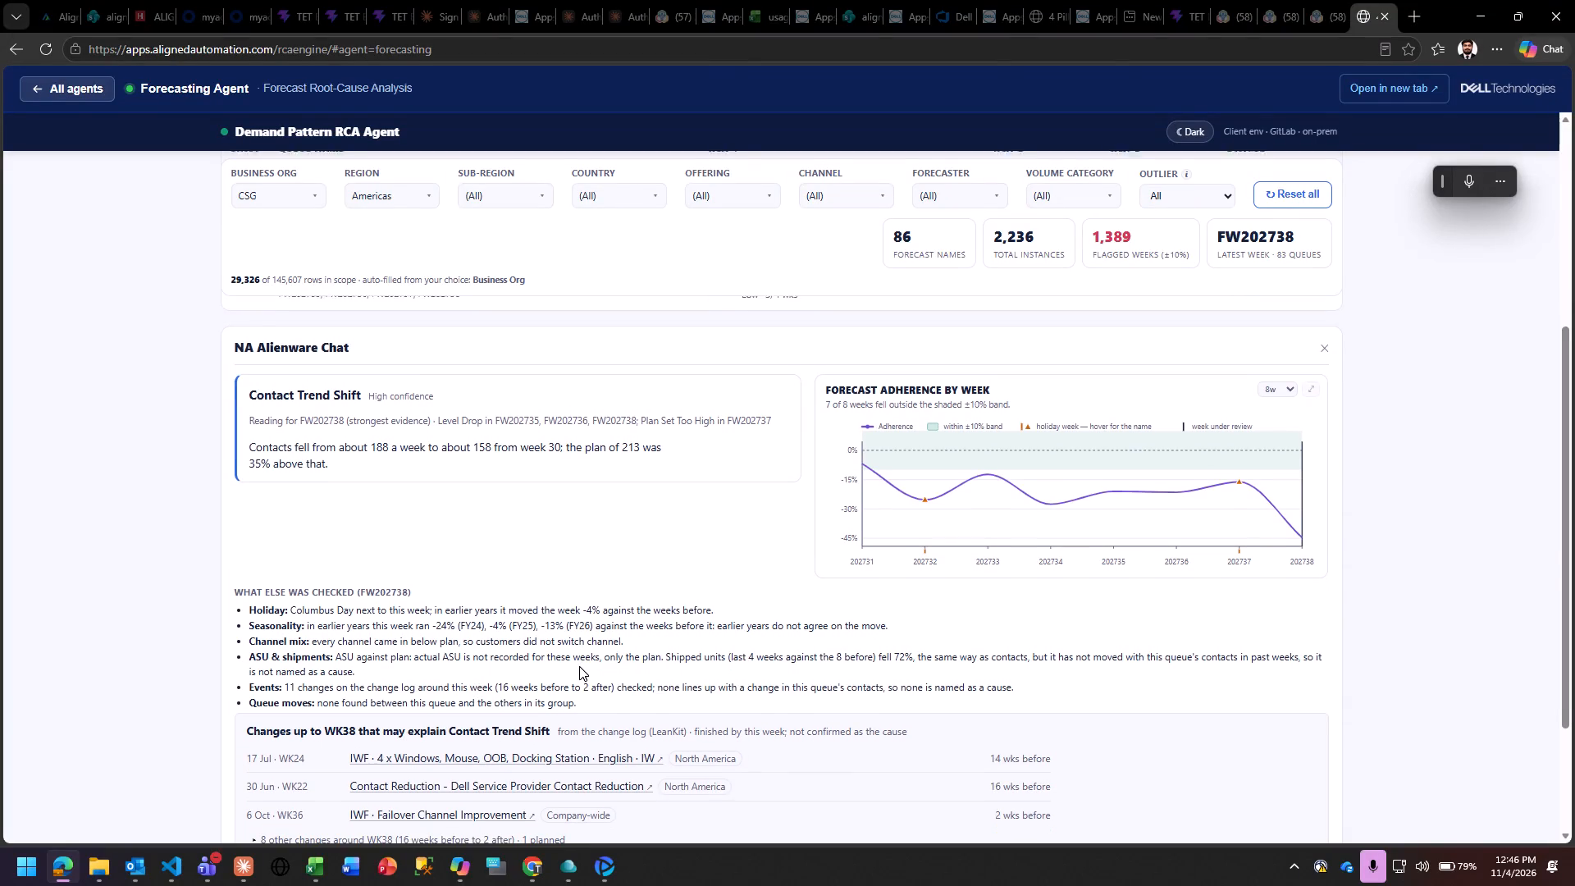
pyautogui.scroll(-1, 579, 666)
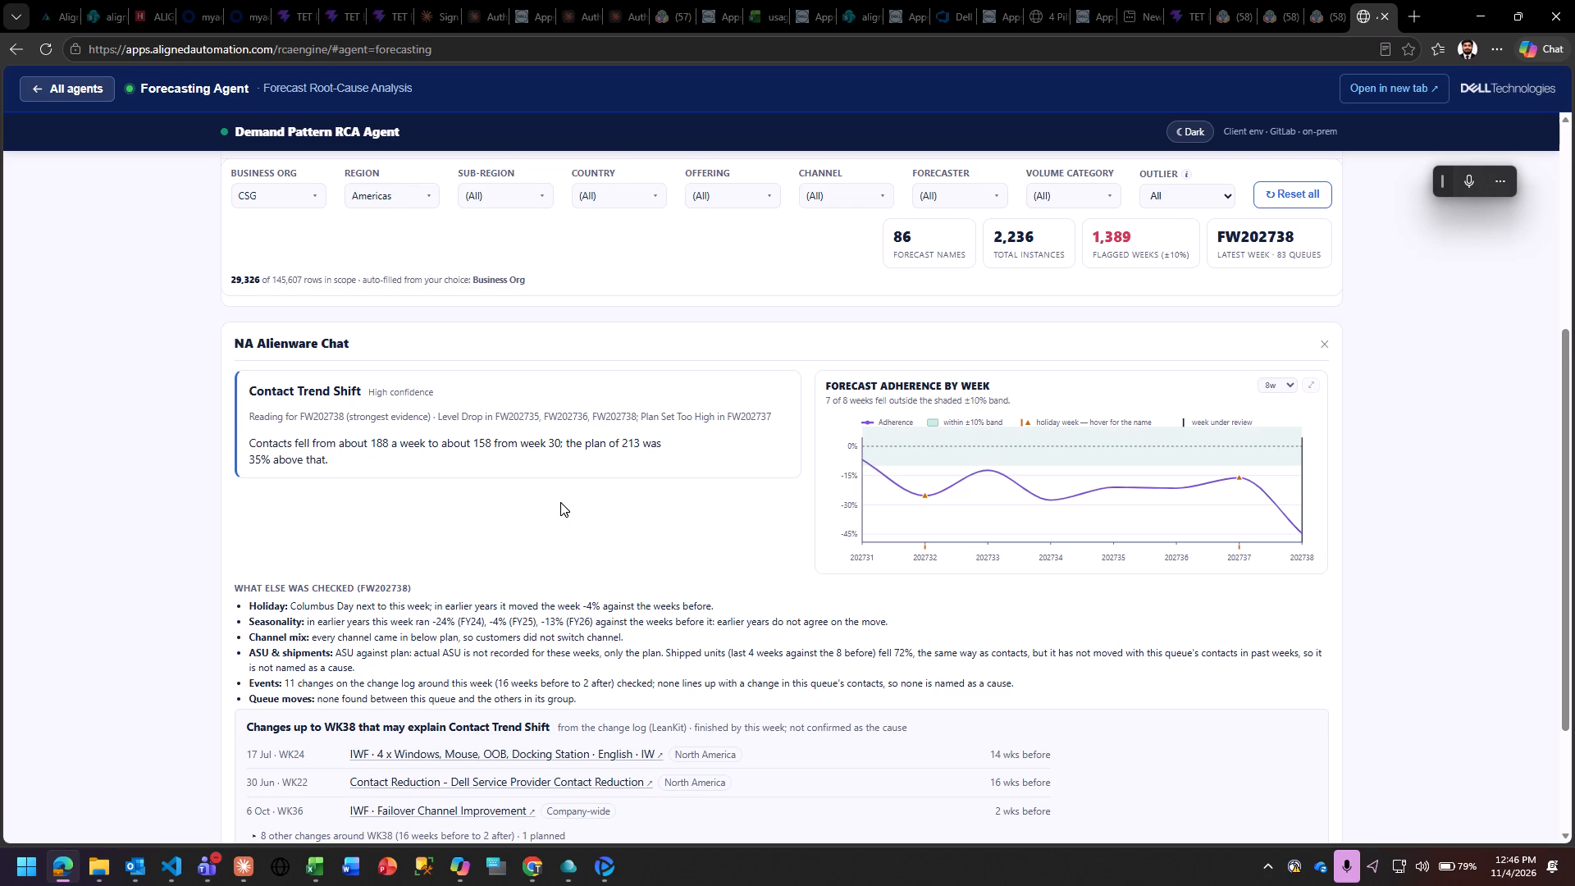
pyautogui.scroll(6, 560, 502)
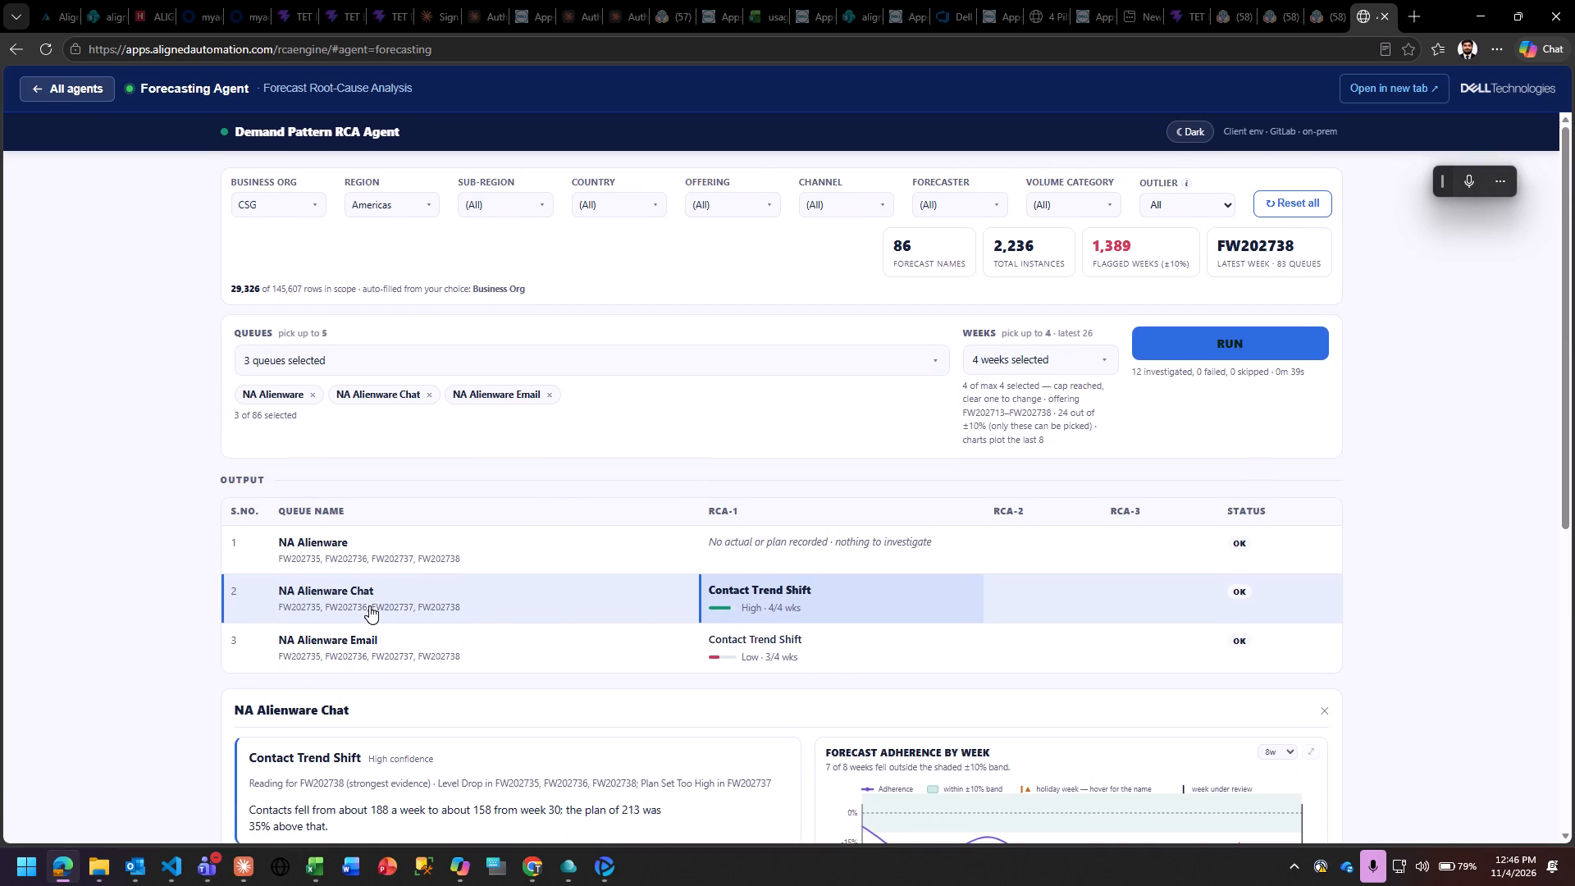
# Show the graphs for NA Alienware Chat and examine the Channel Mix Trend chart with its explanation.
pyautogui.scroll(-6, 428, 624)
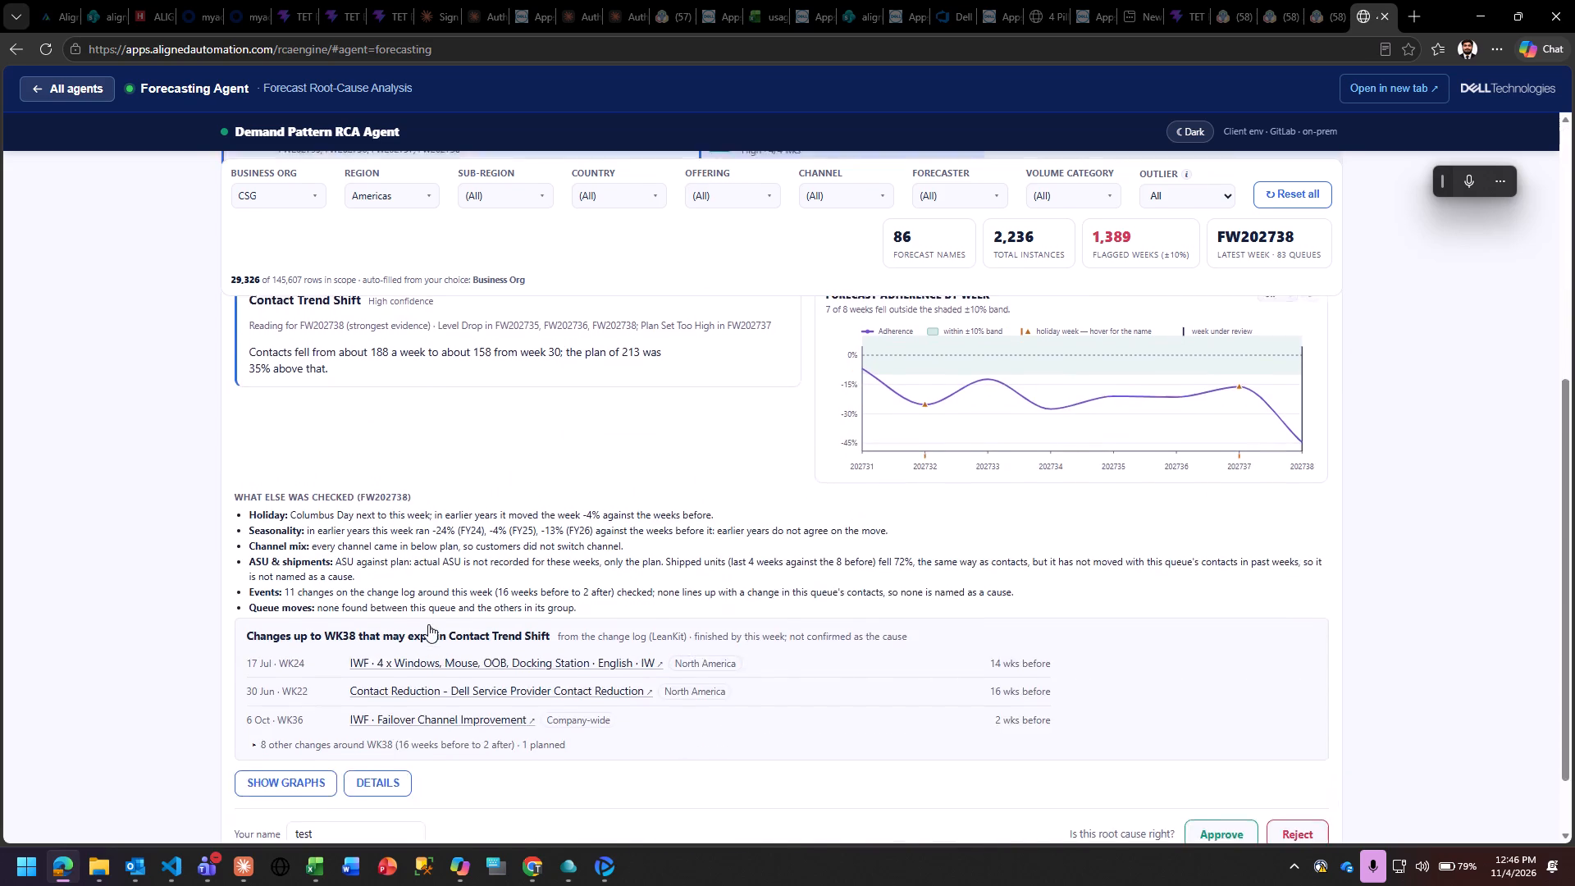
pyautogui.click(302, 693)
pyautogui.scroll(-1, 302, 693)
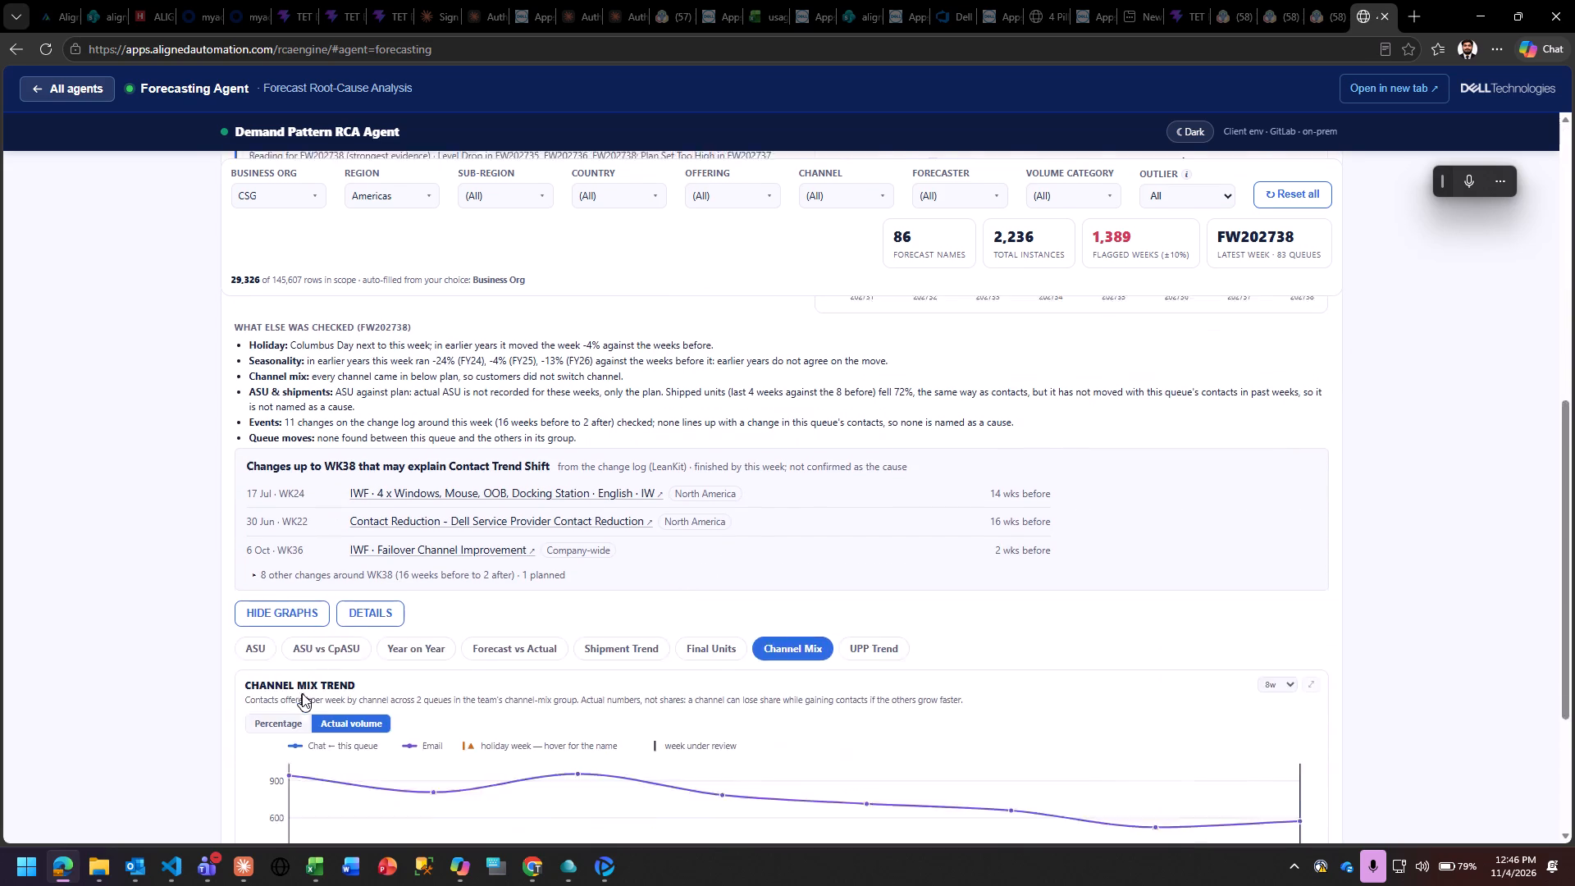
pyautogui.scroll(-1, 302, 693)
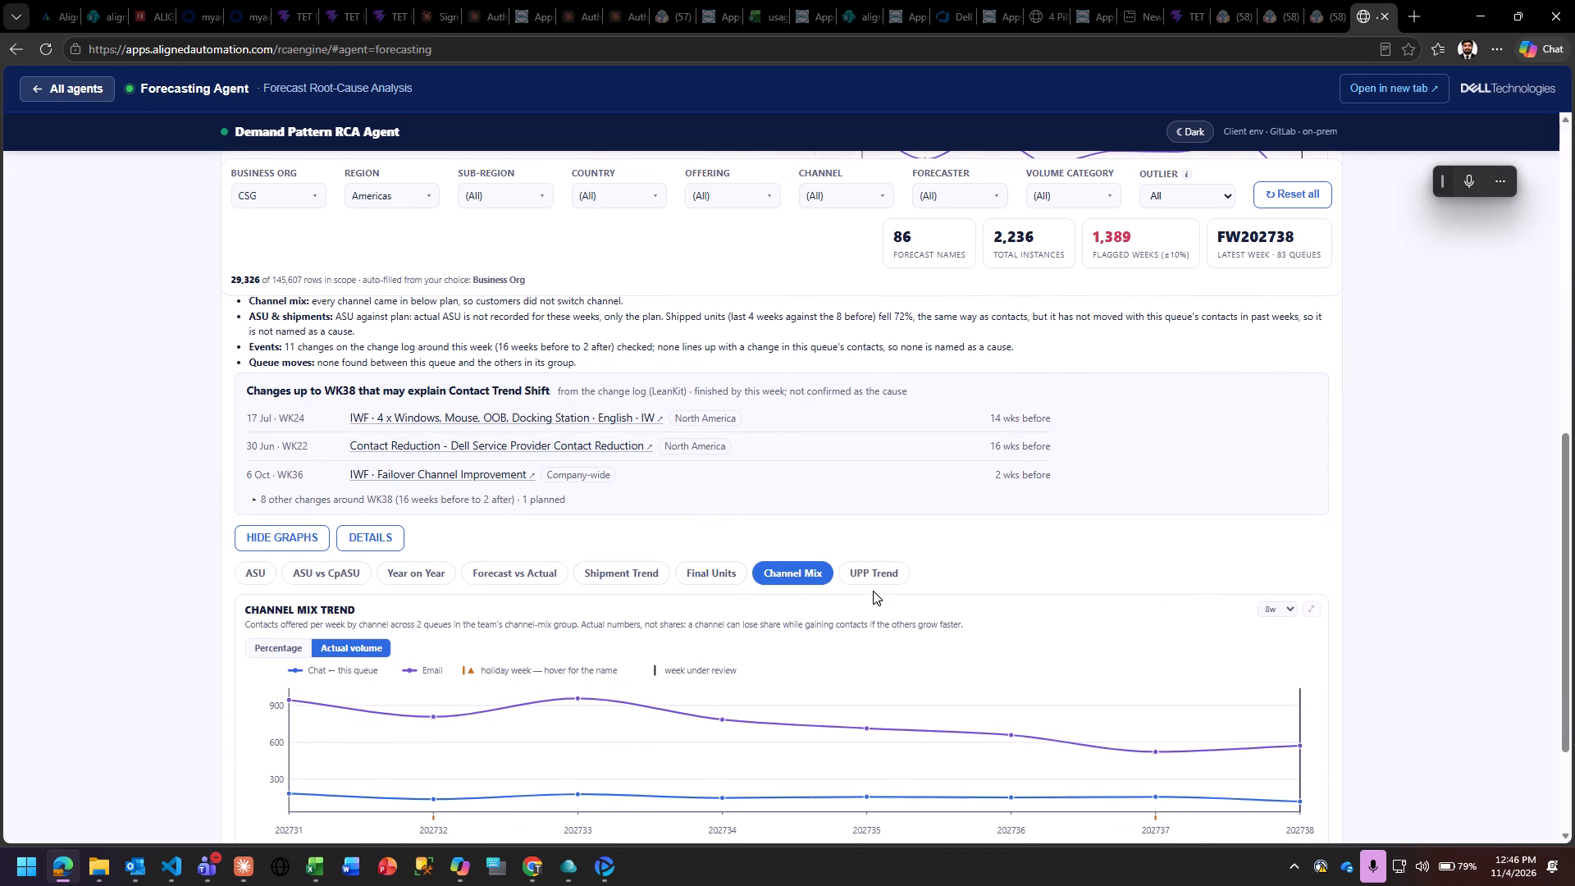
pyautogui.scroll(-2, 873, 591)
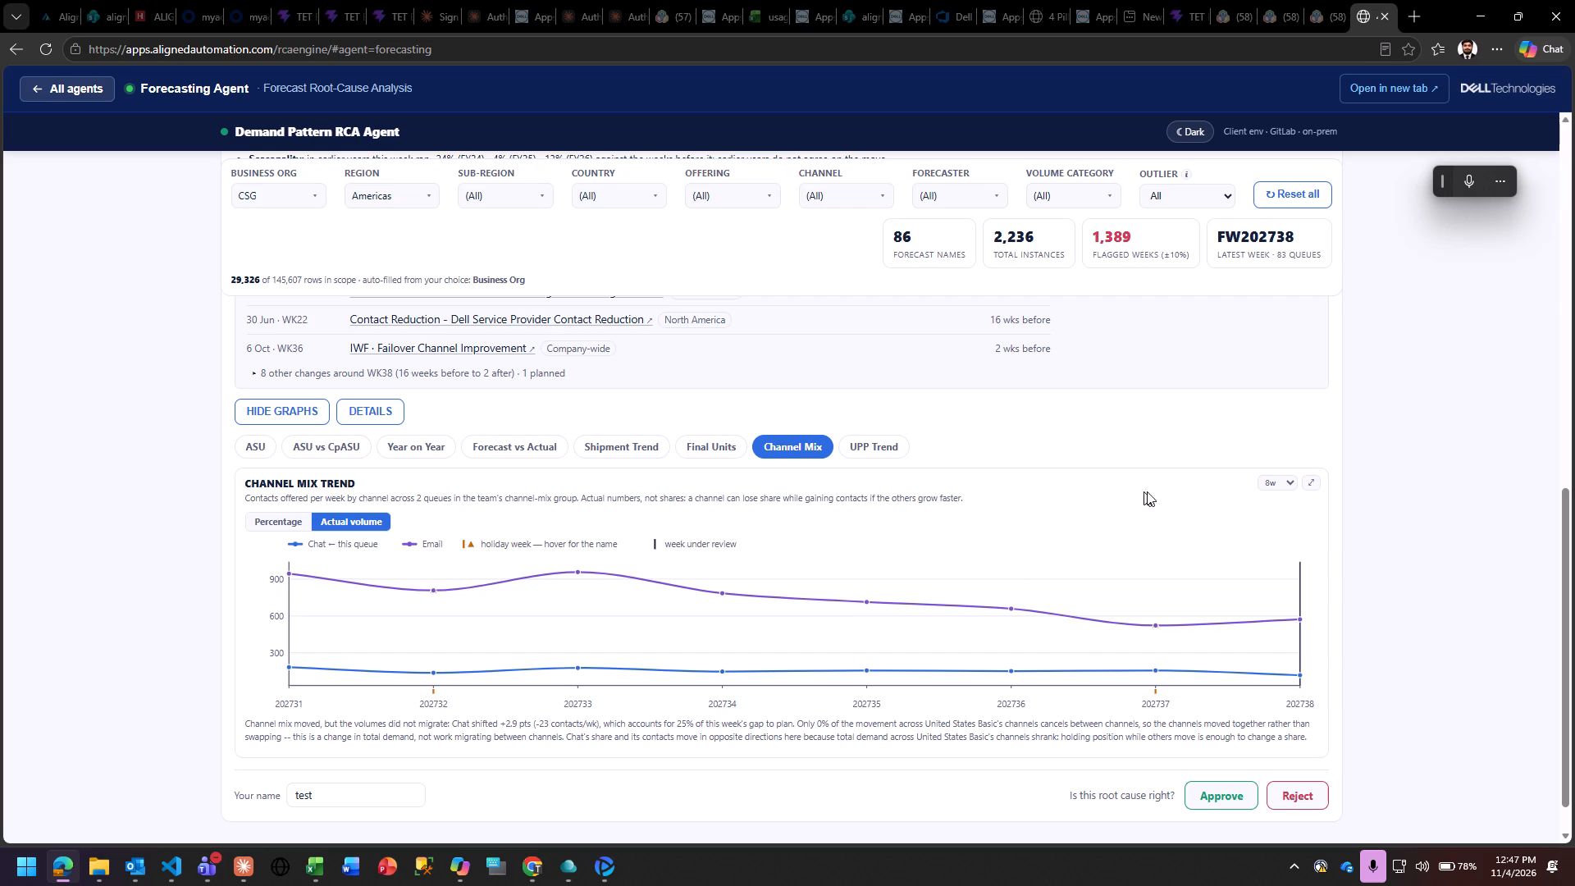
# Set the Channel Mix Trend chart's time range to 18 weeks.
pyautogui.click(1276, 484)
pyautogui.click(1263, 547)
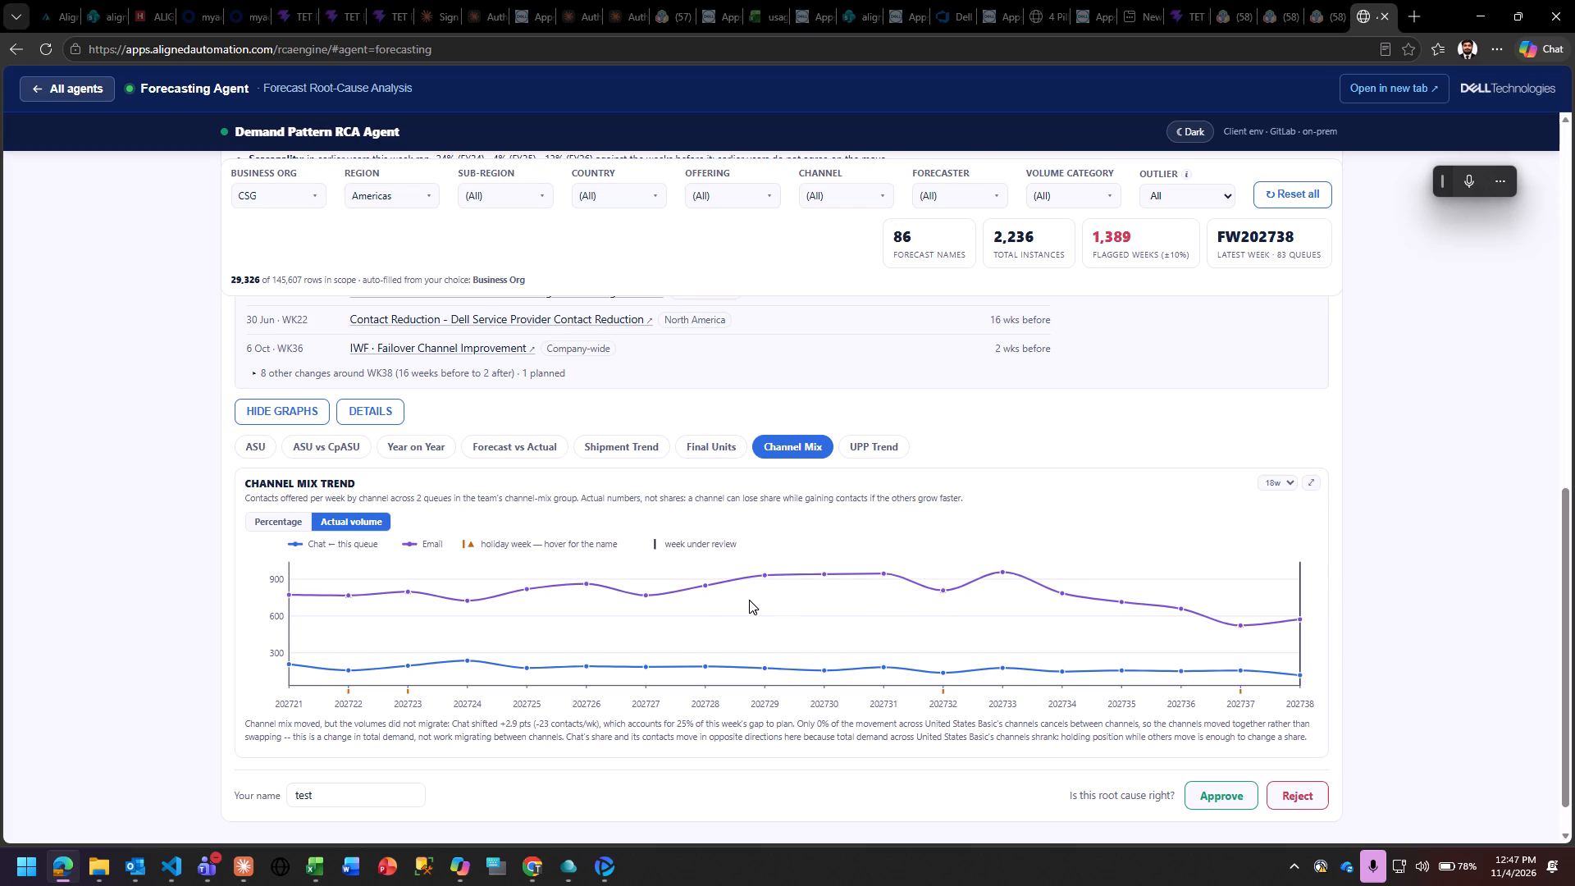
# Copy the web address of the Forecasting Agent page.
pyautogui.scroll(1, 749, 600)
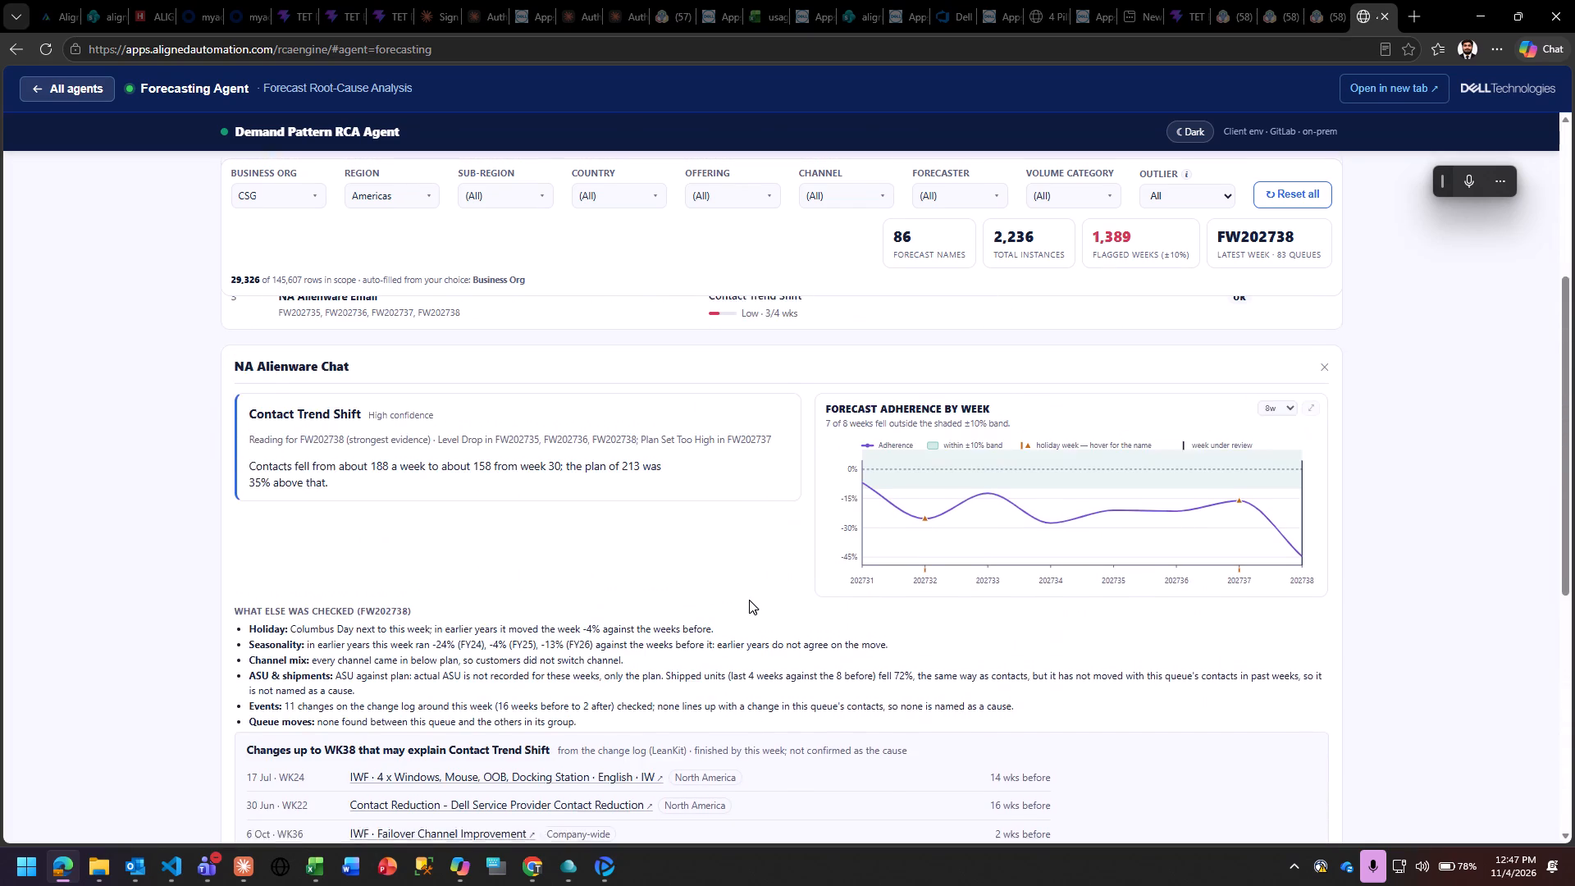
pyautogui.scroll(3, 749, 600)
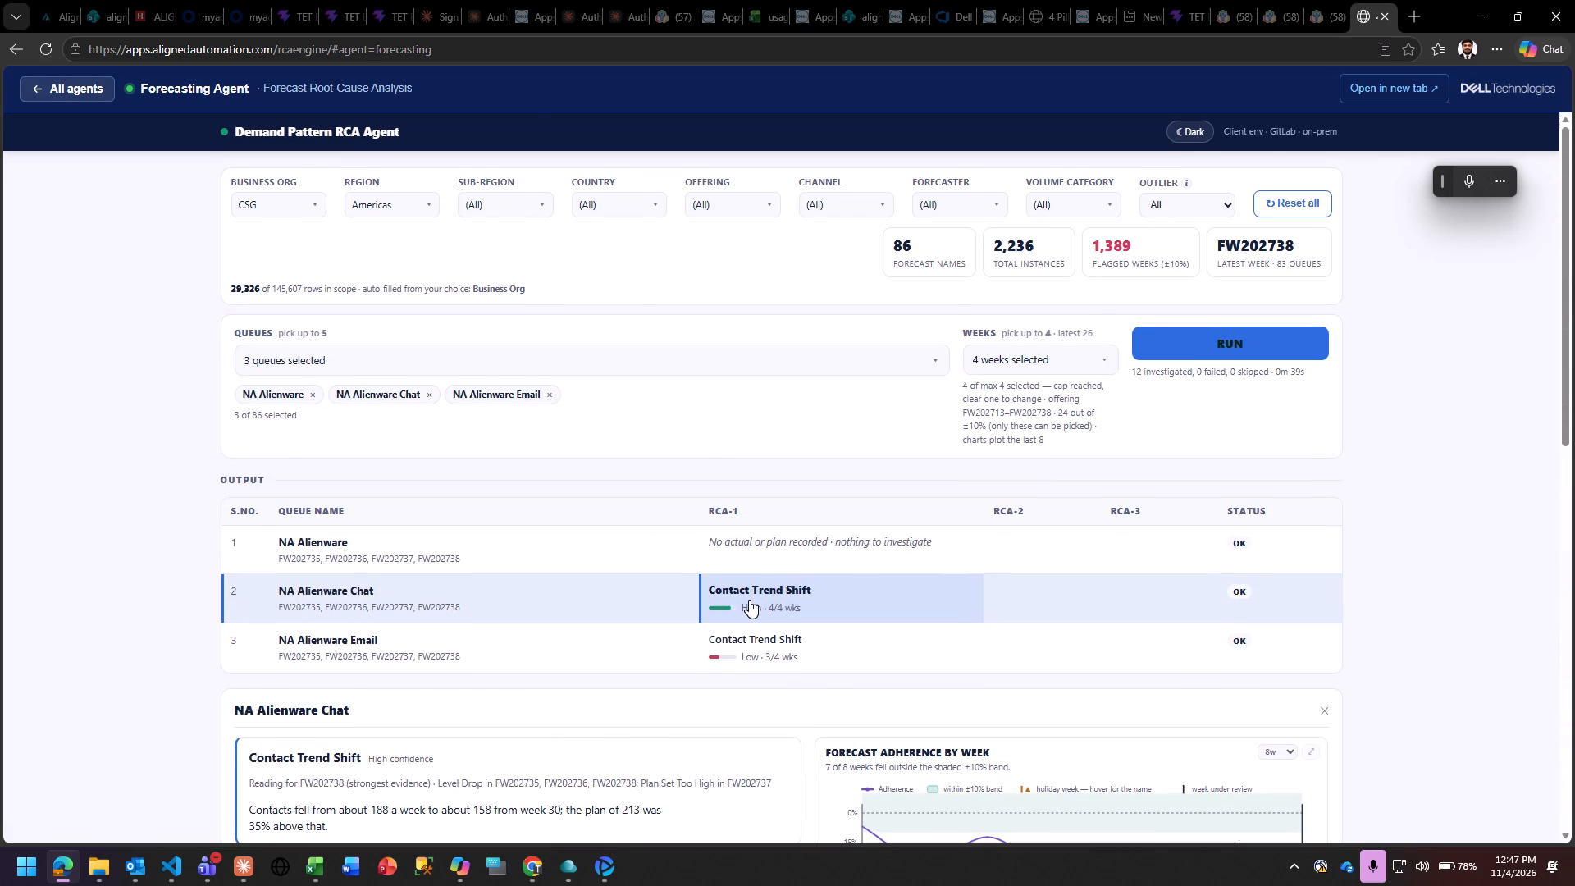
pyautogui.tripleClick(449, 41)
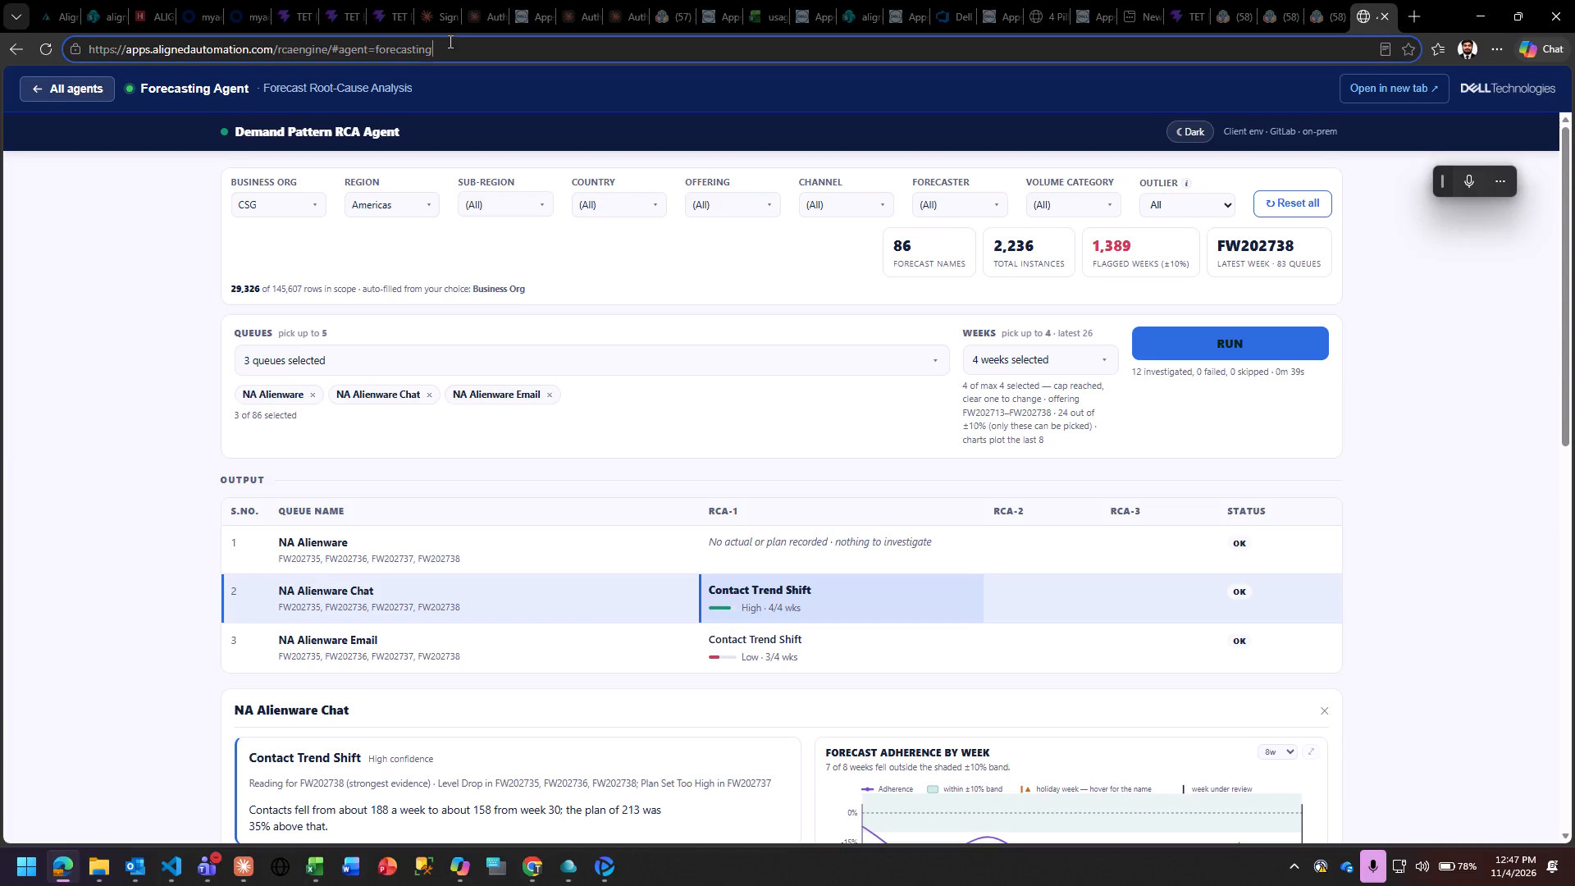
pyautogui.hotkey('ctrl', 'c')
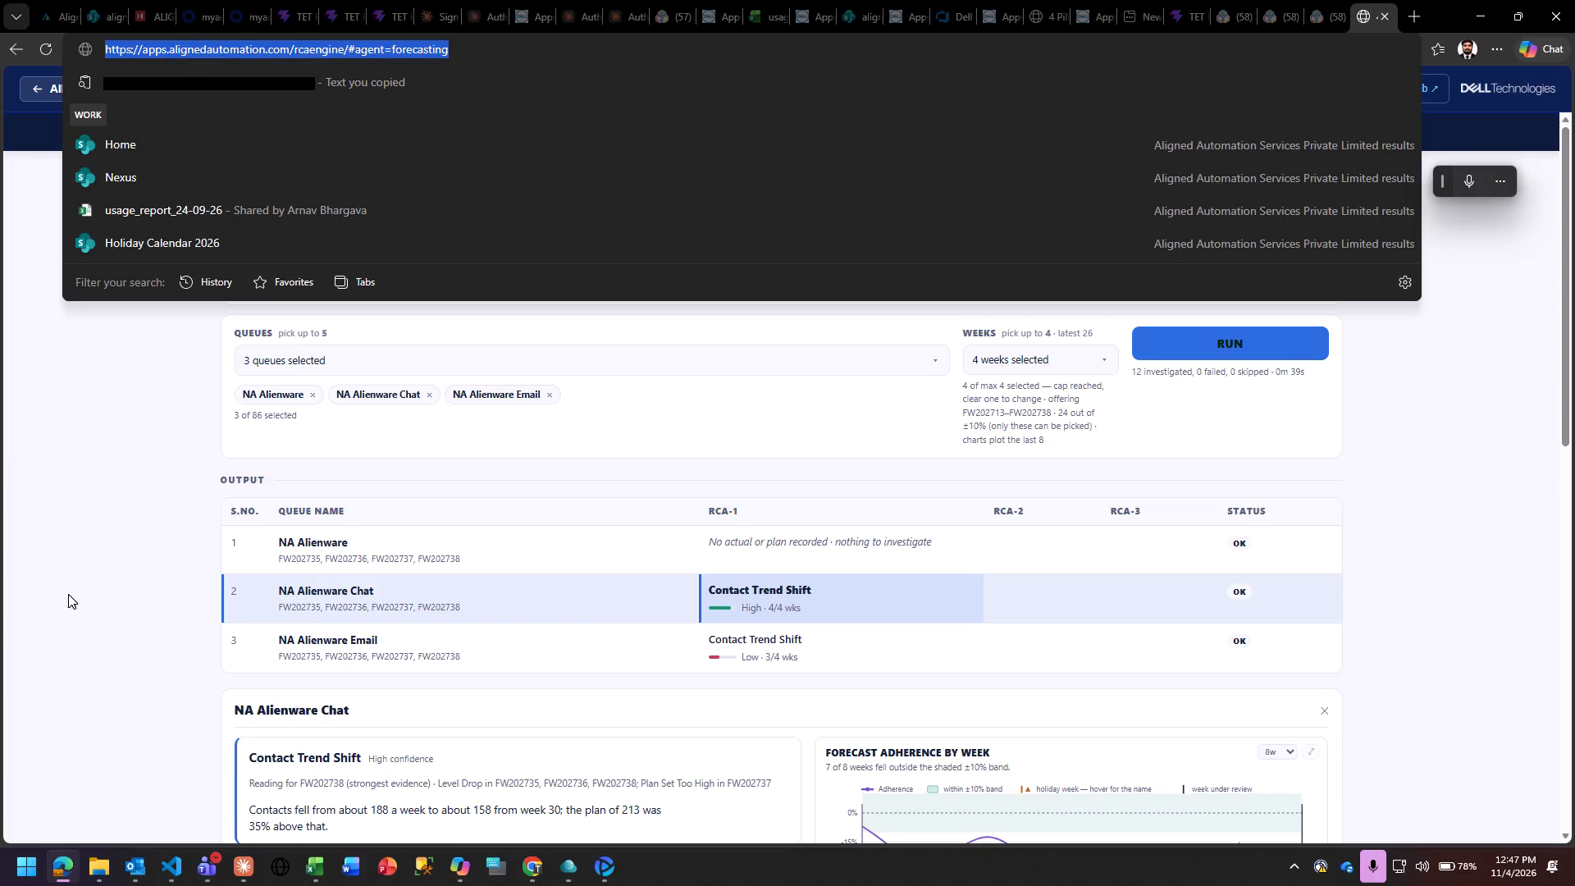
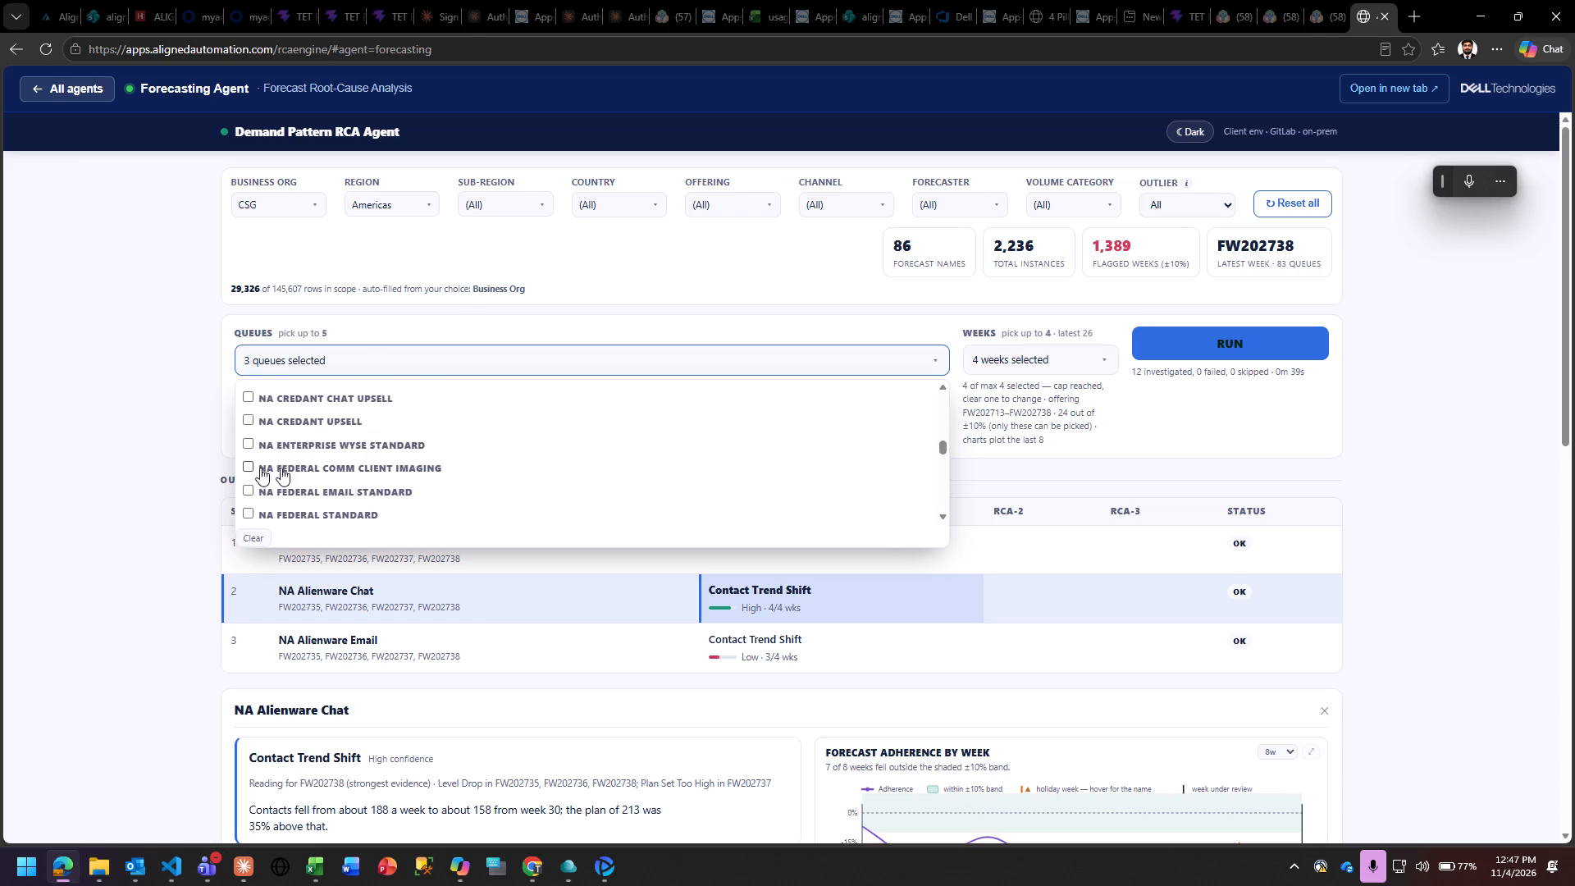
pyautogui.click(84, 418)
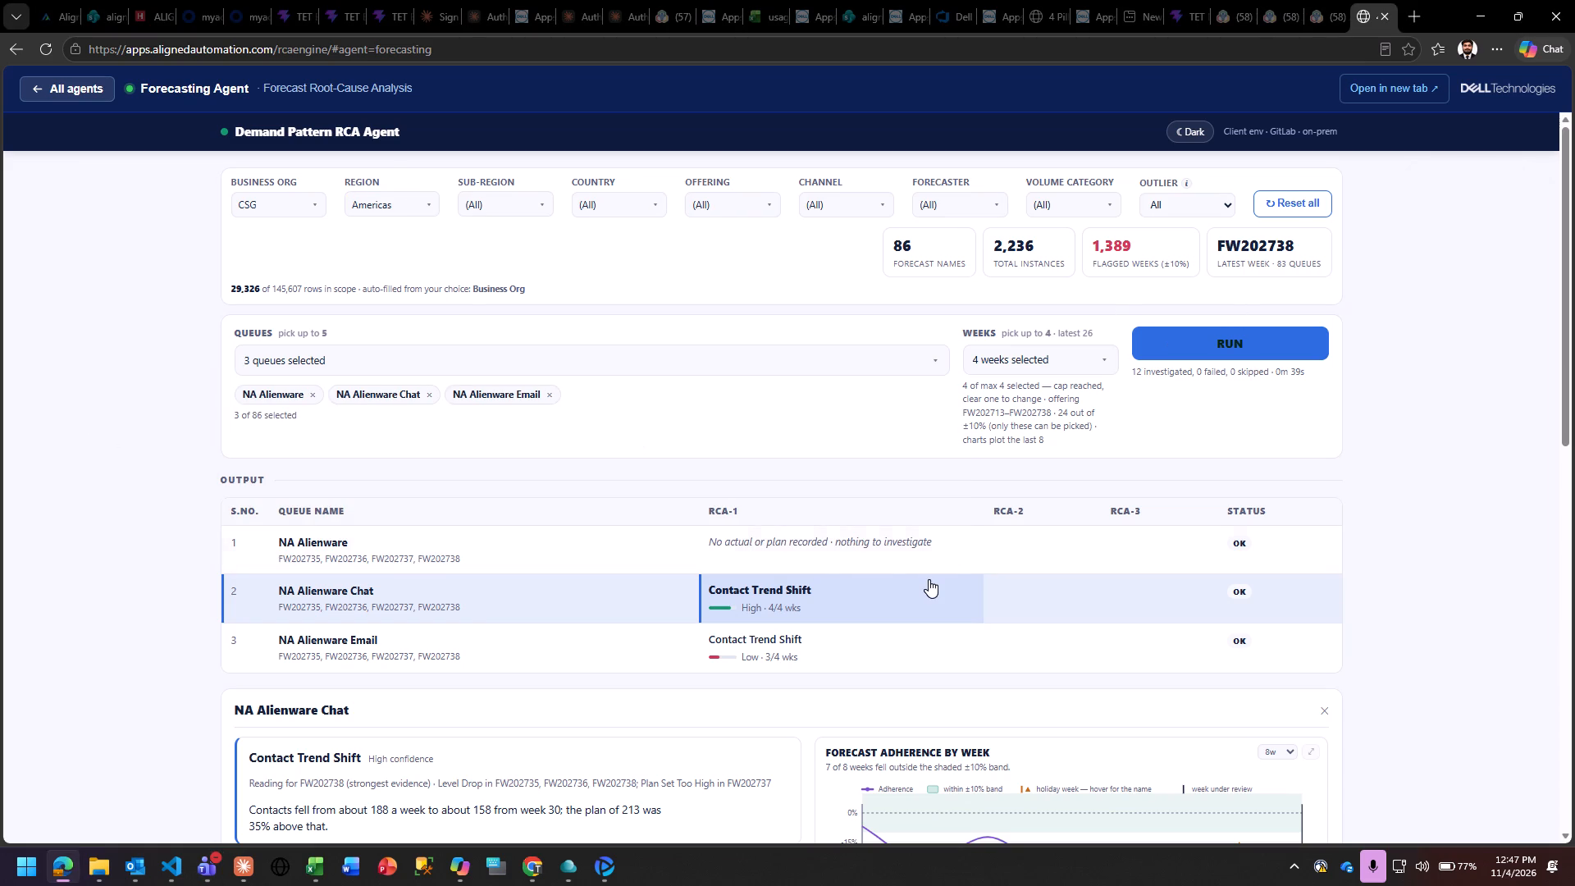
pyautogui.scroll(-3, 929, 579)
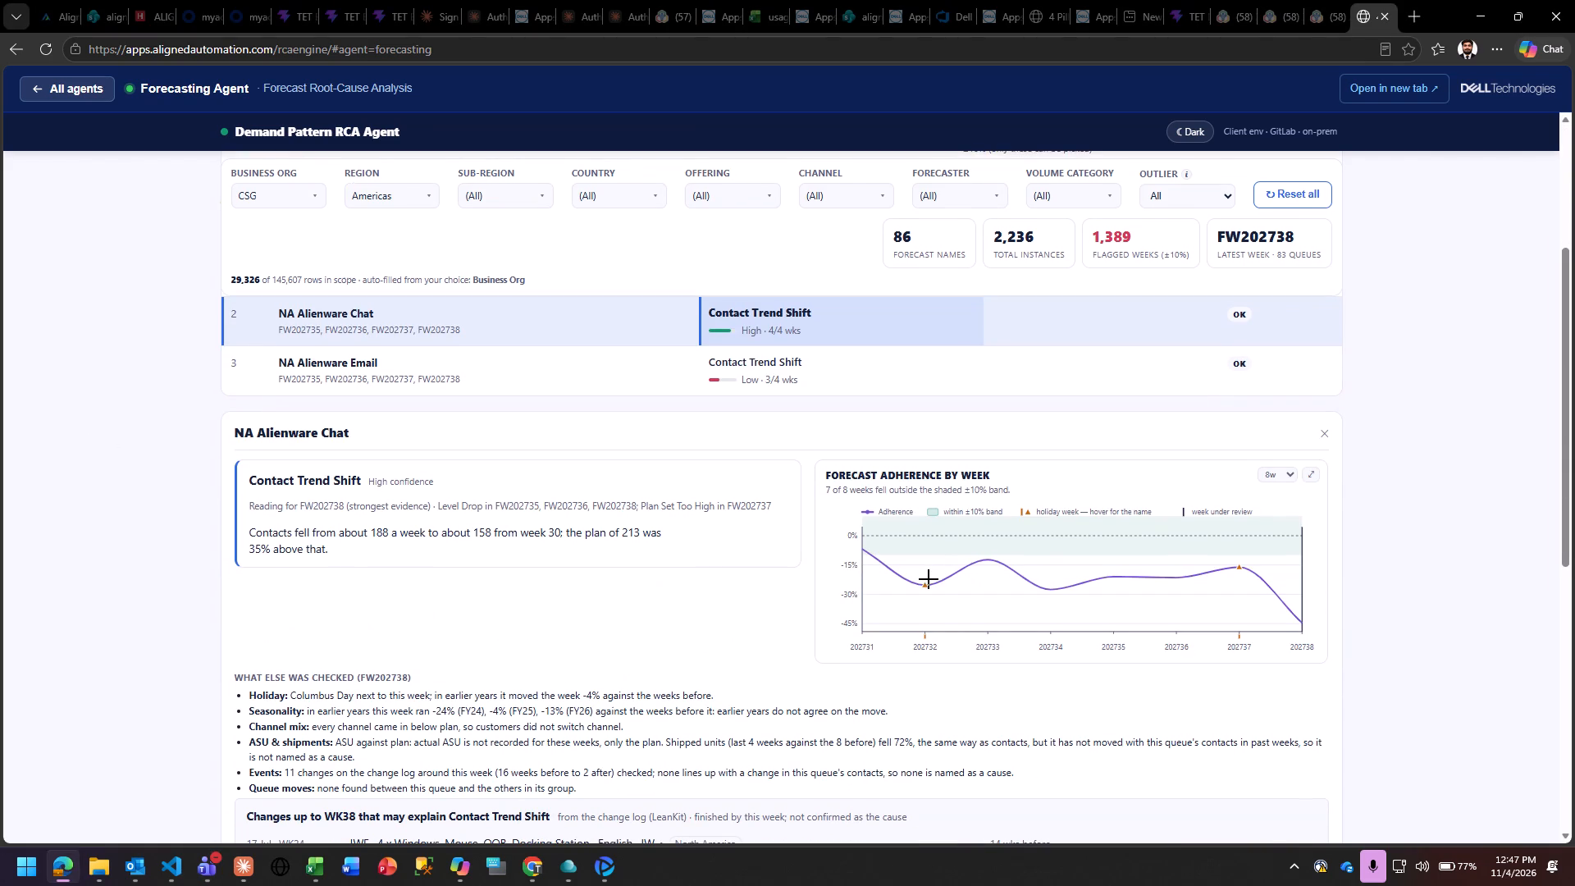
pyautogui.click(305, 879)
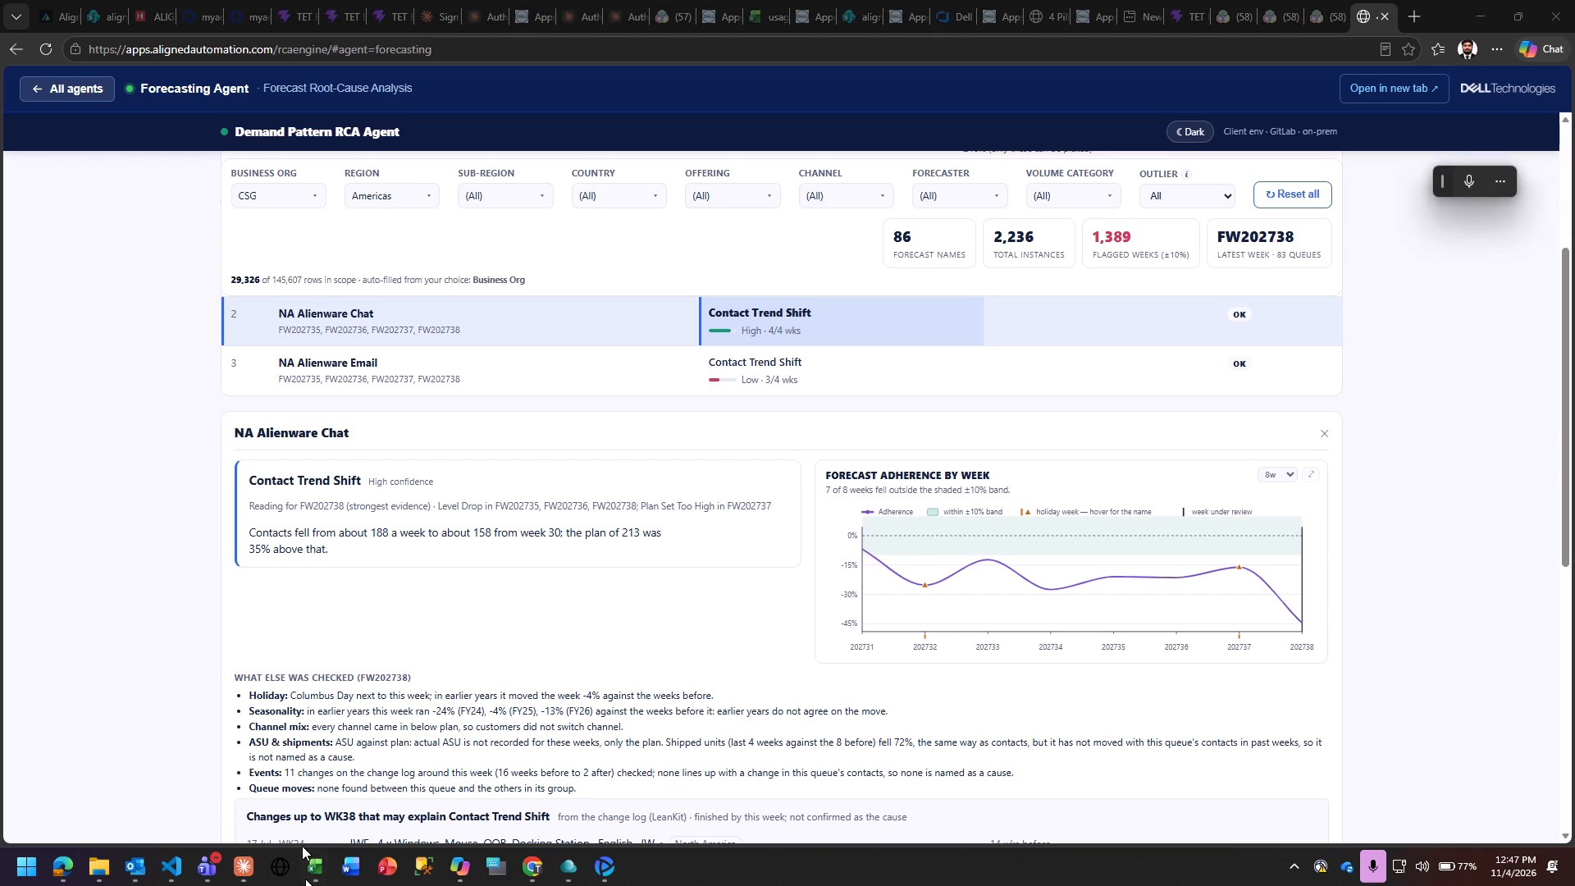
pyautogui.click(386, 743)
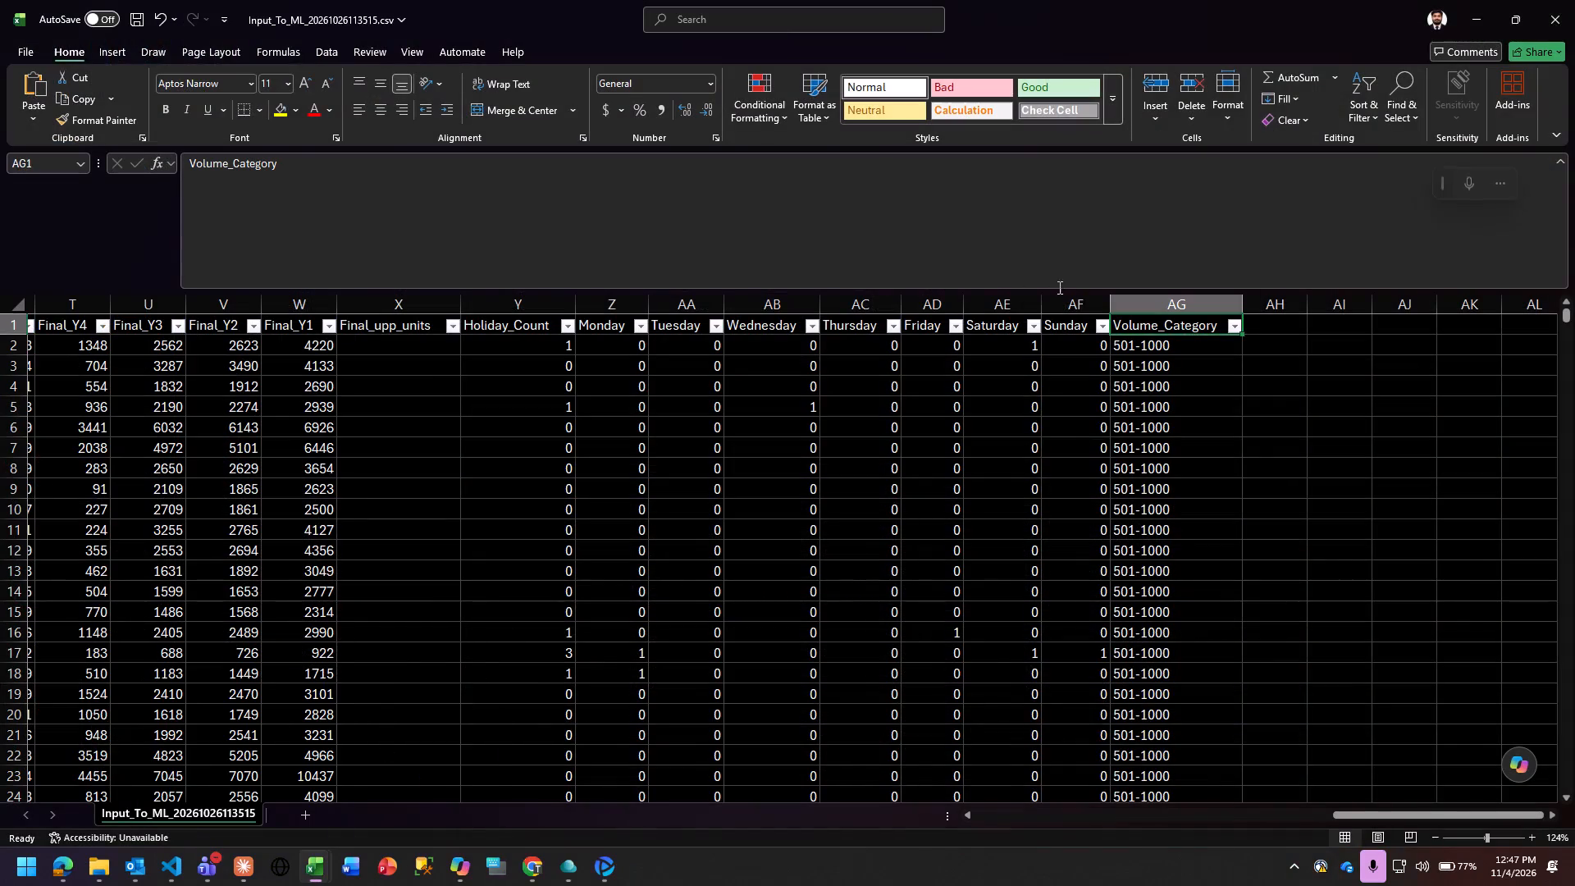
pyautogui.click(1548, 45)
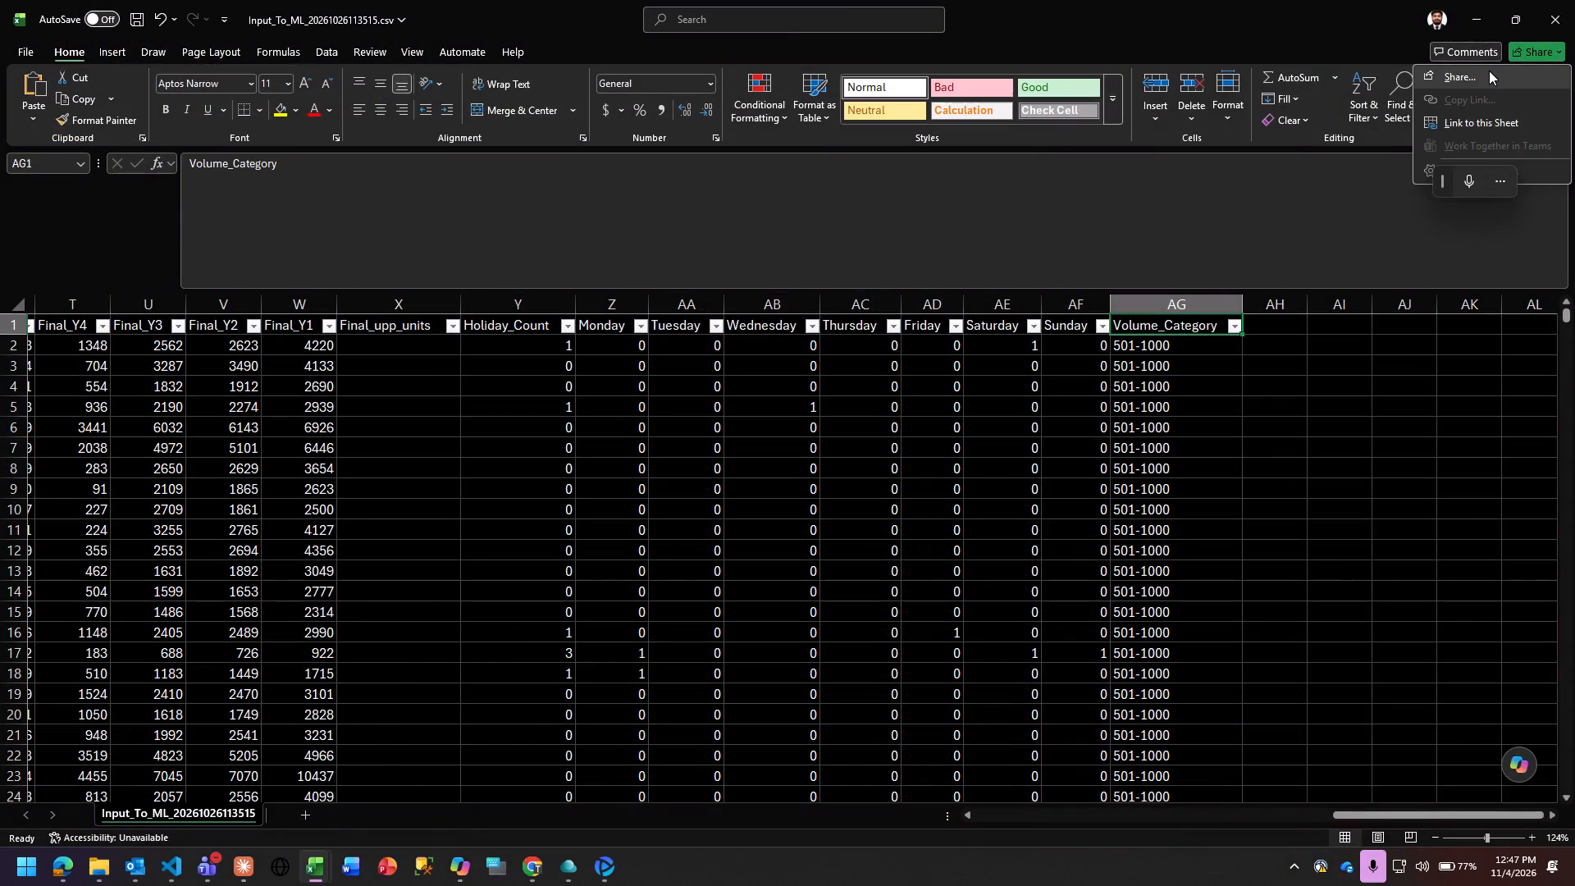
pyautogui.click(1489, 71)
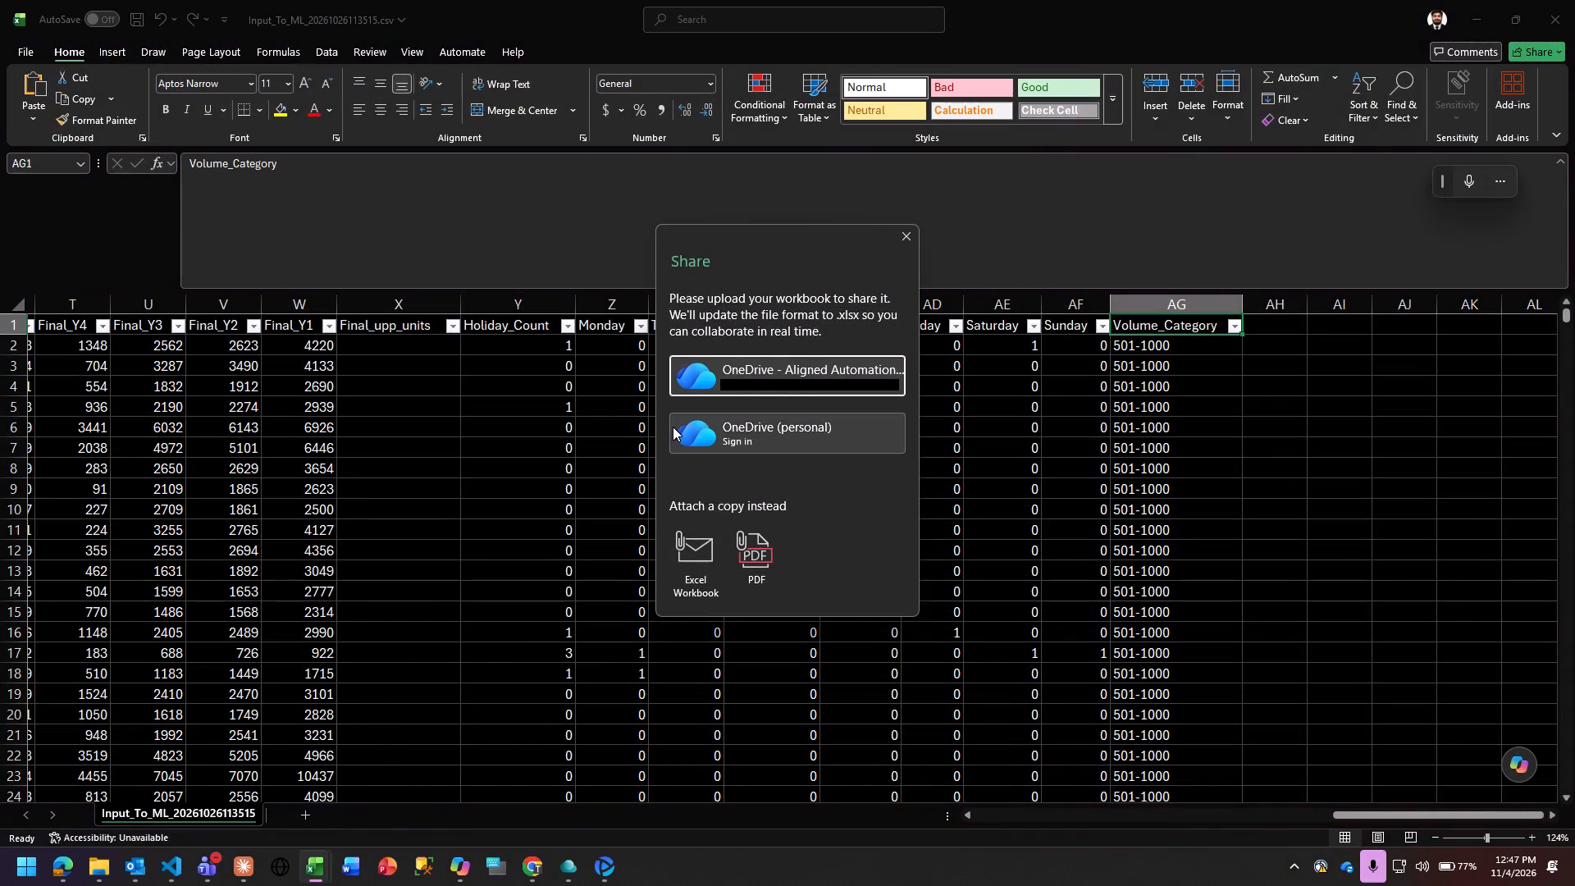
pyautogui.click(785, 384)
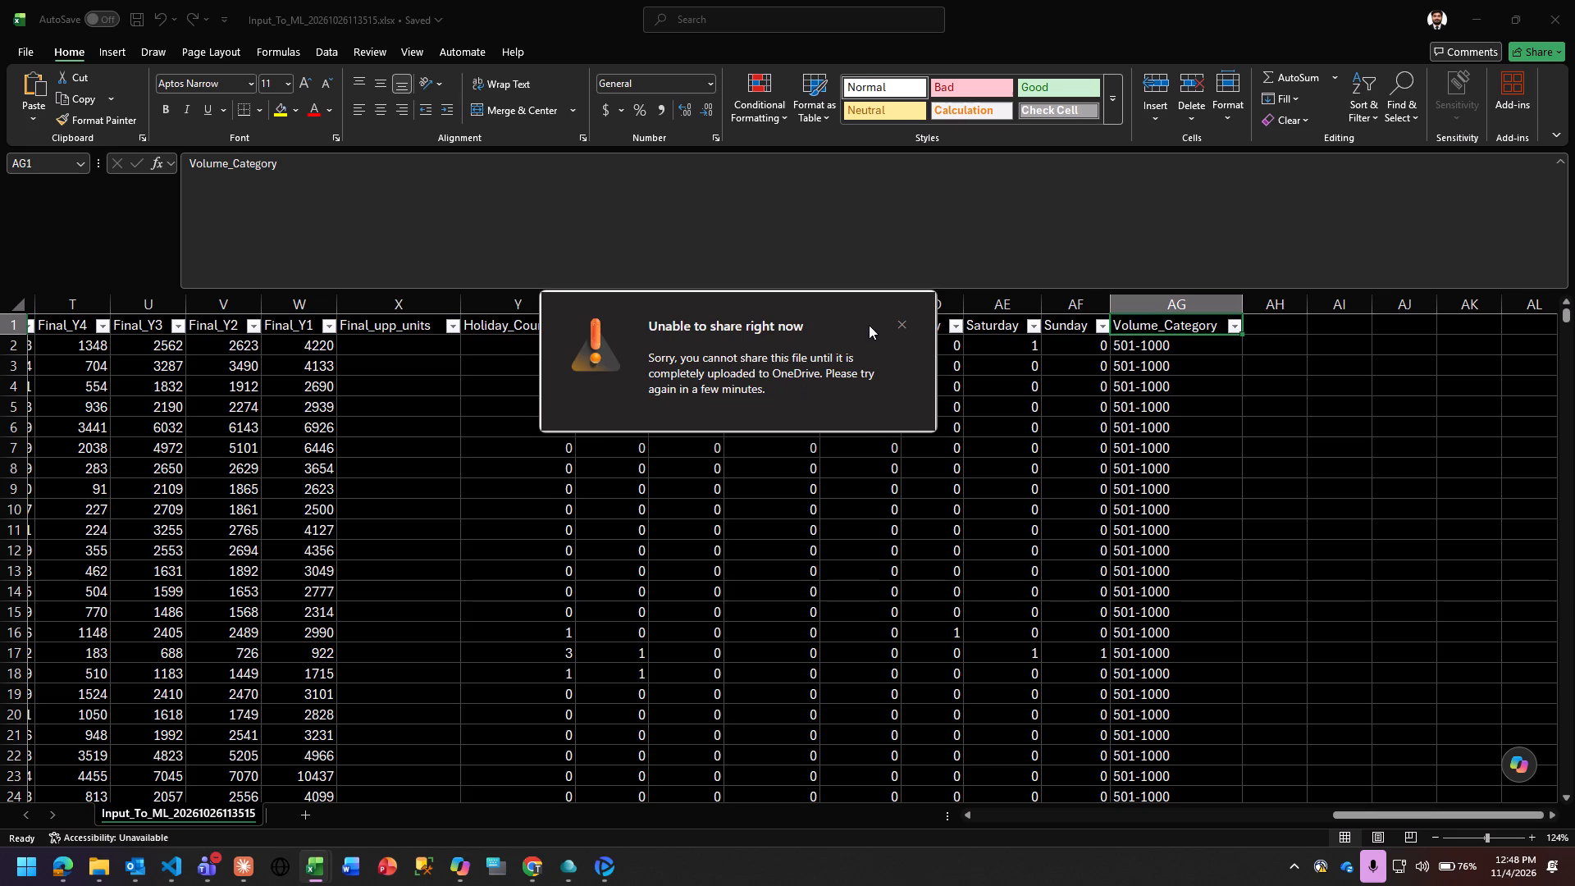
pyautogui.click(895, 322)
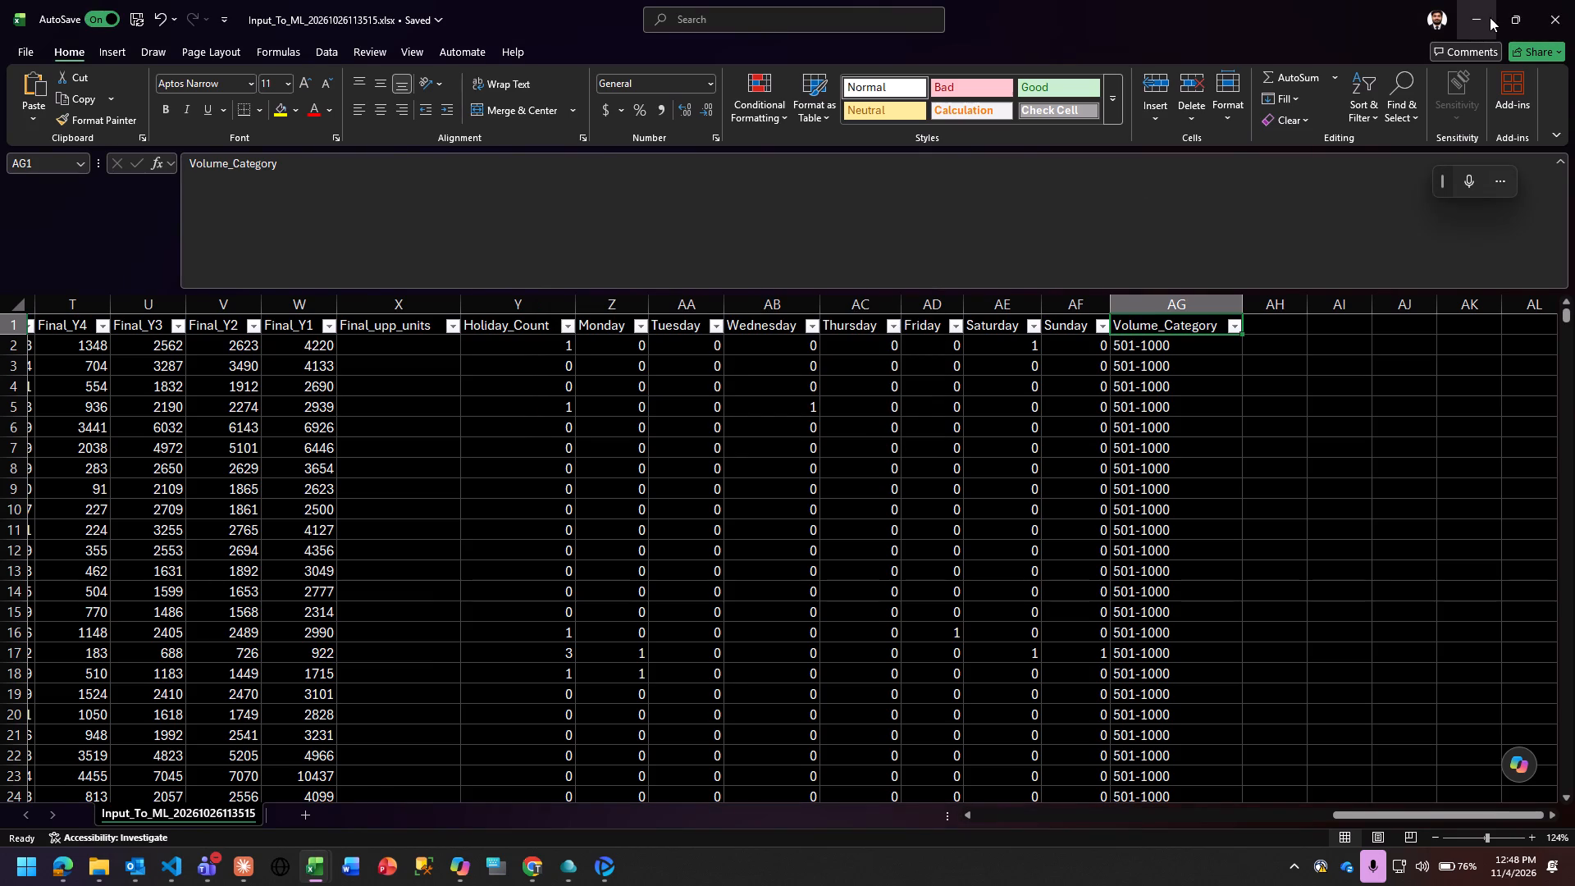
# Return to the Forecasting Agent page in Edge and view its filters, queue selection and output table.
pyautogui.click(1489, 16)
pyautogui.scroll(6, 892, 270)
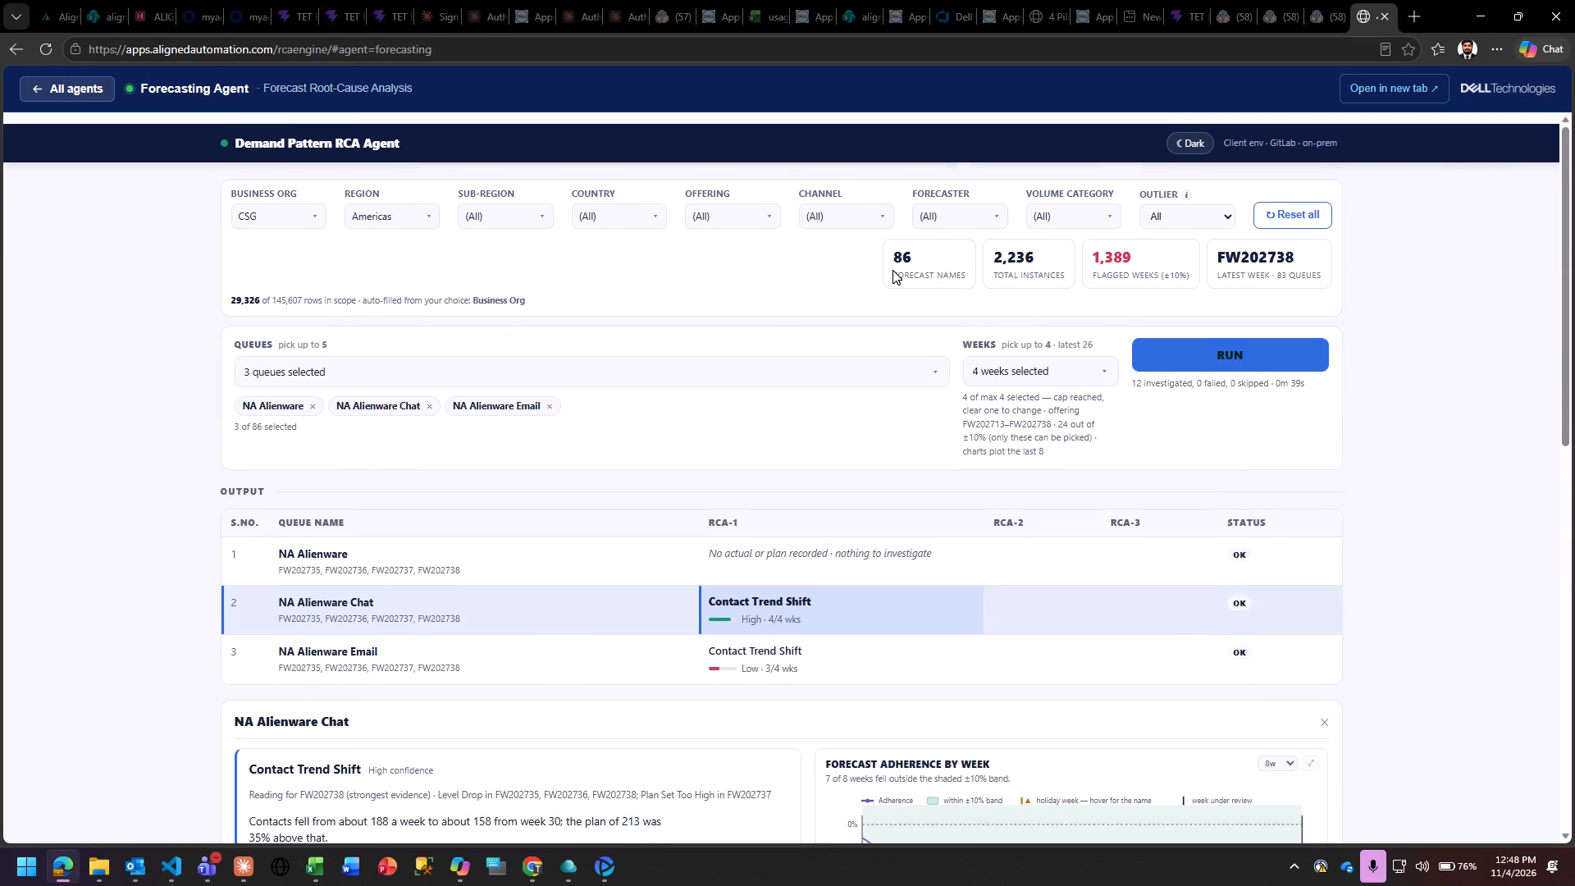
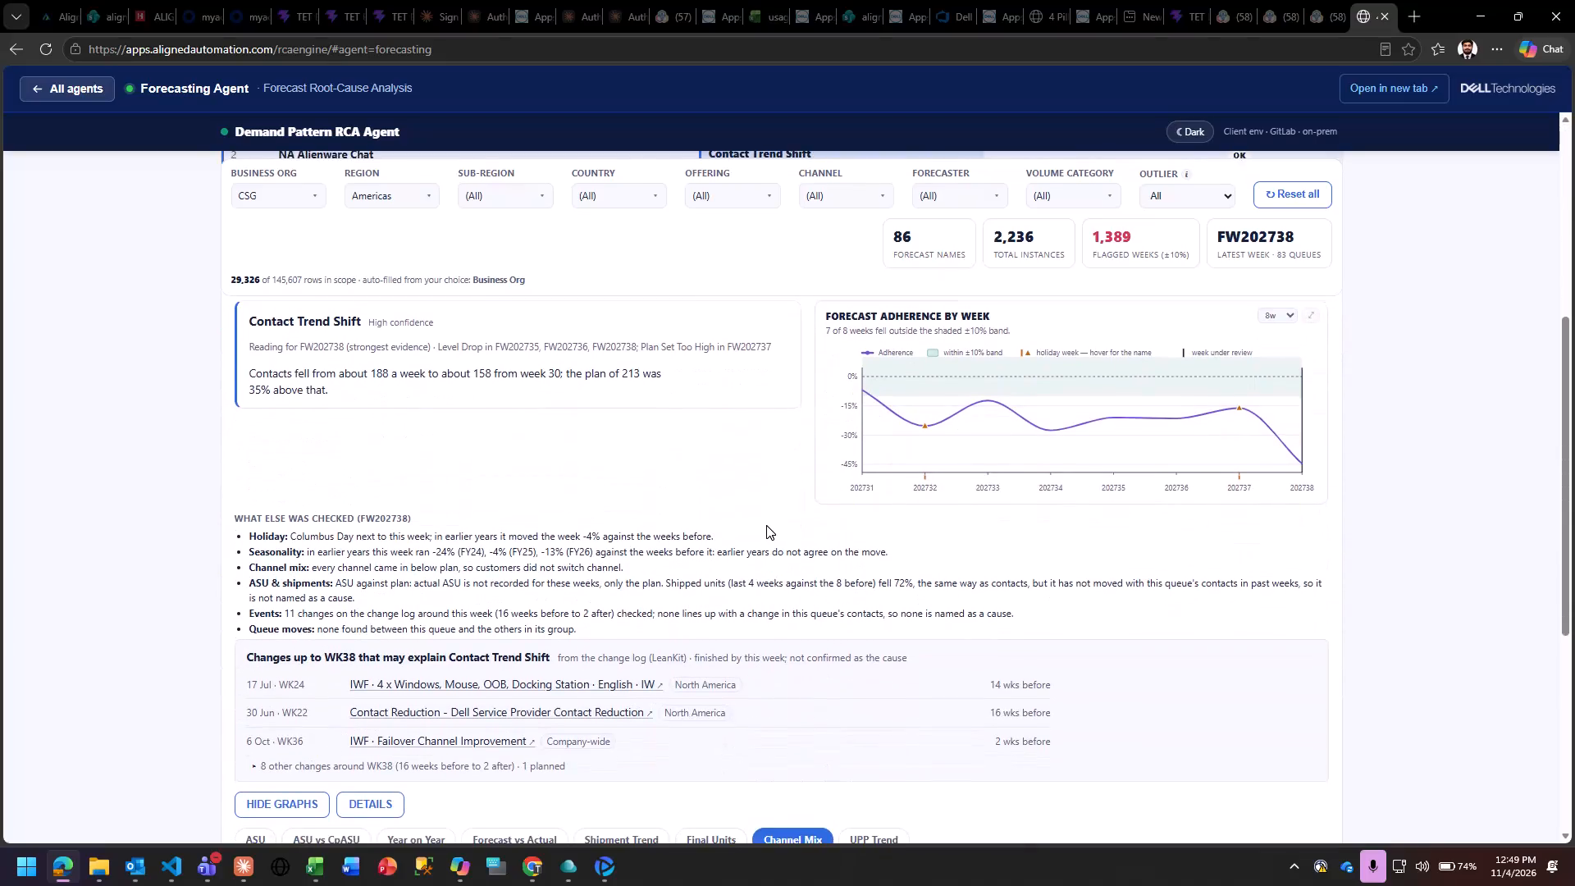
# Examine the Year on Year and ASU vs CpASU graphs for the NA Alienware Chat queue's root cause.
pyautogui.scroll(-3, 766, 525)
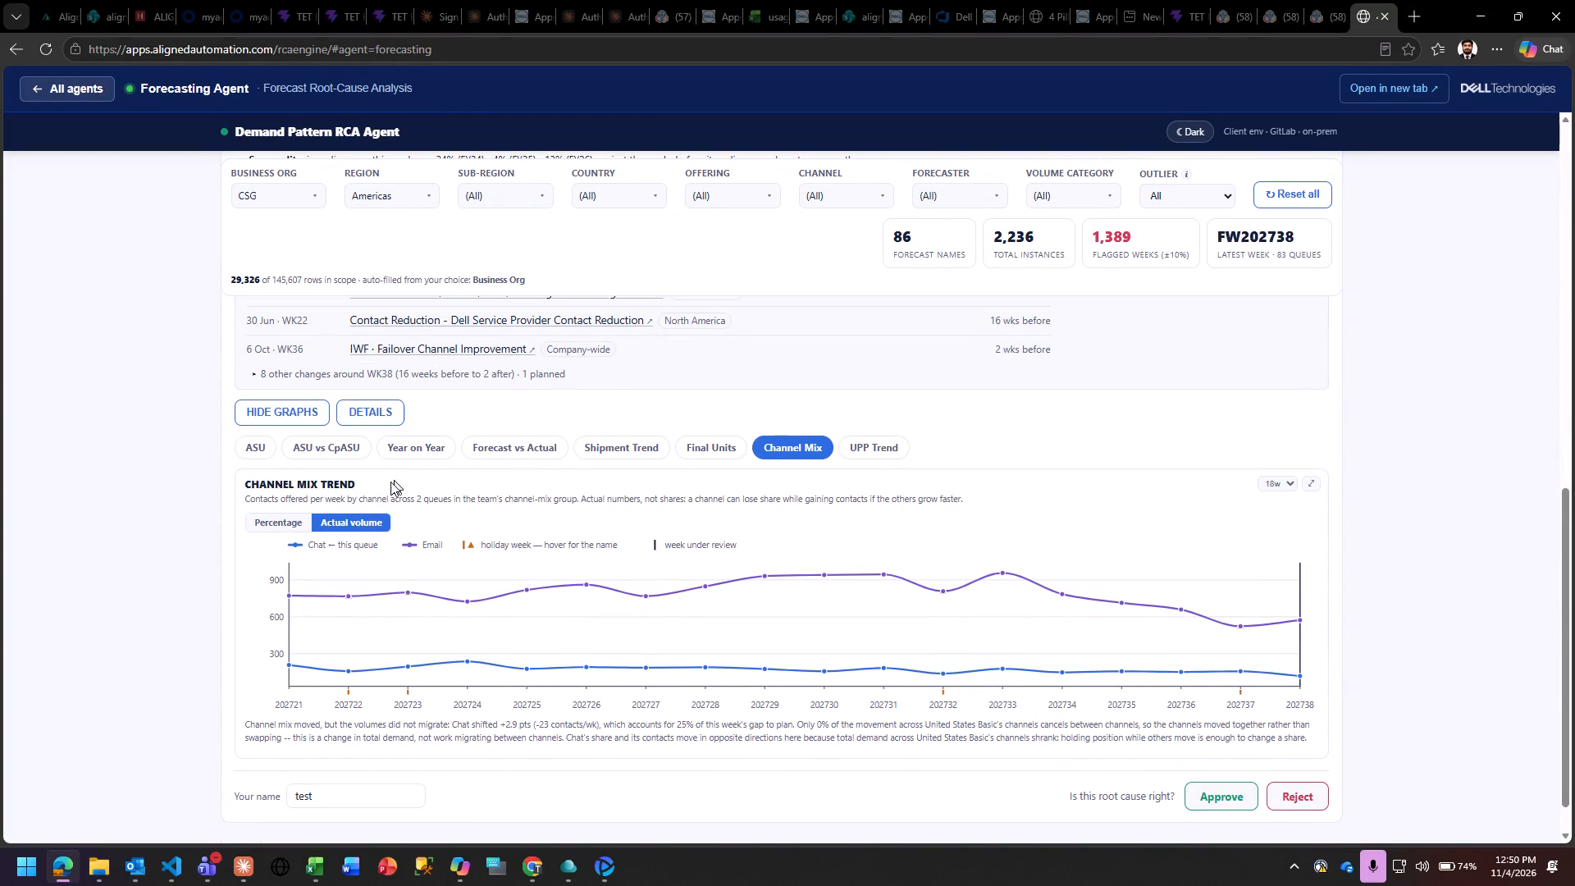
pyautogui.click(364, 440)
pyautogui.click(418, 444)
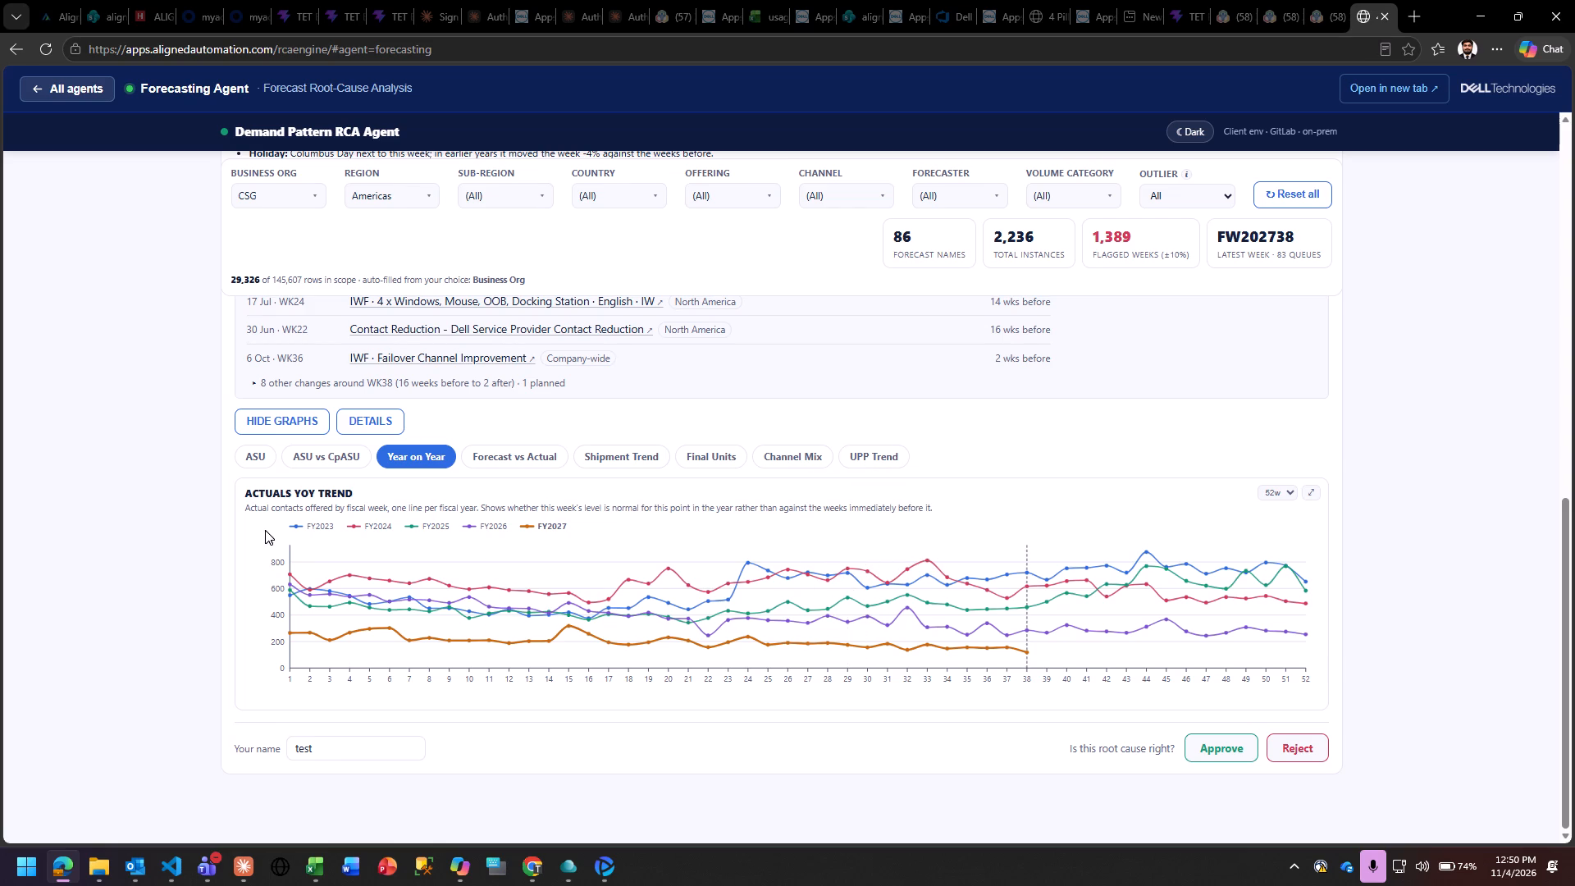
pyautogui.click(336, 465)
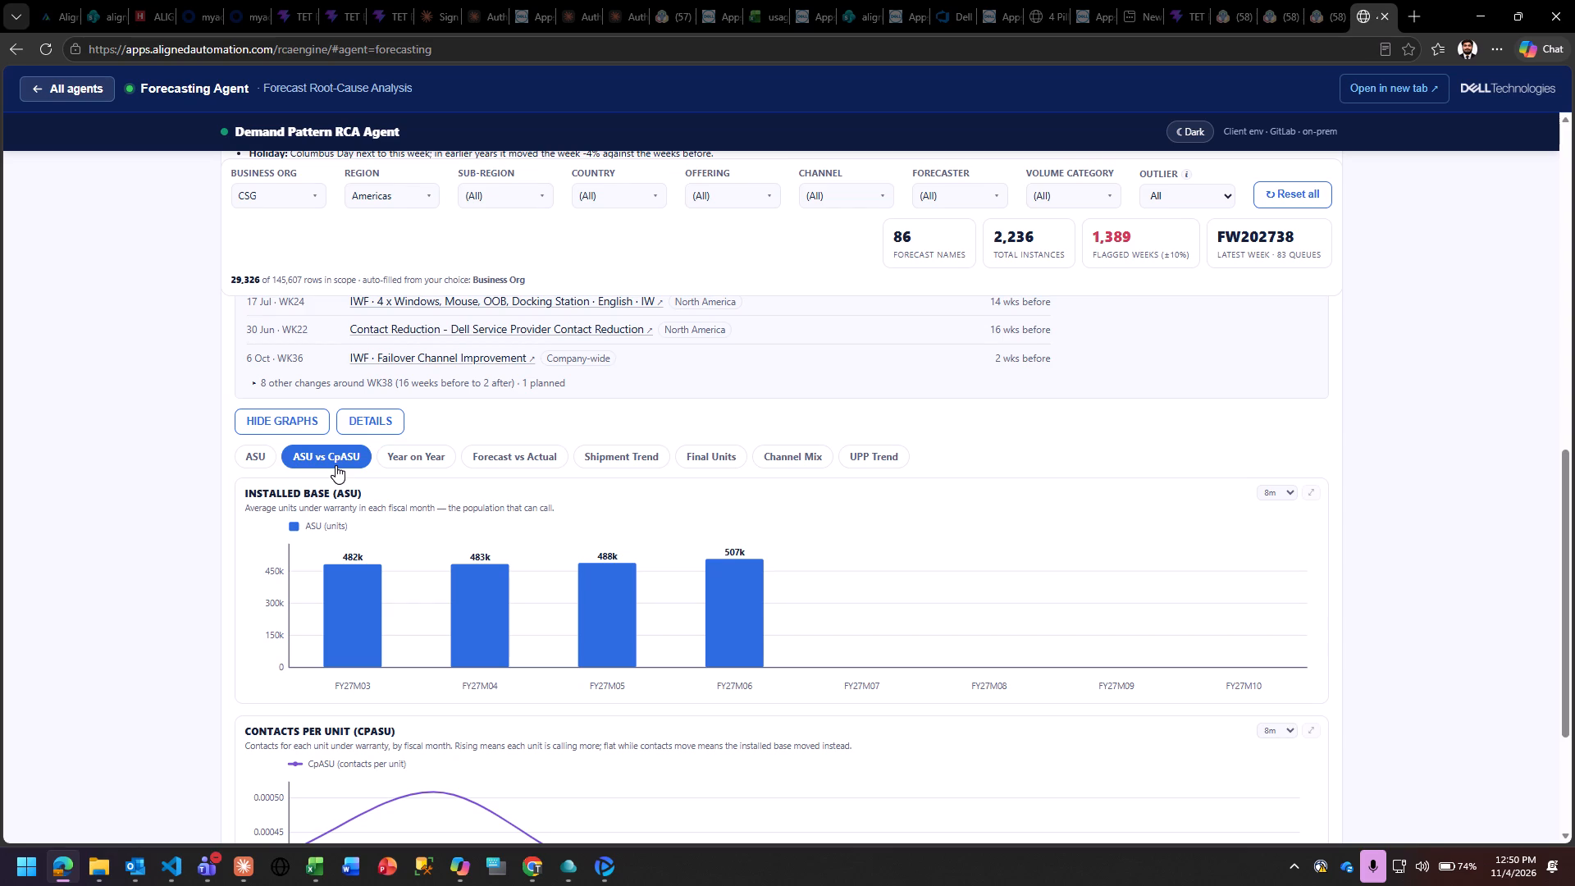
pyautogui.scroll(-3, 336, 465)
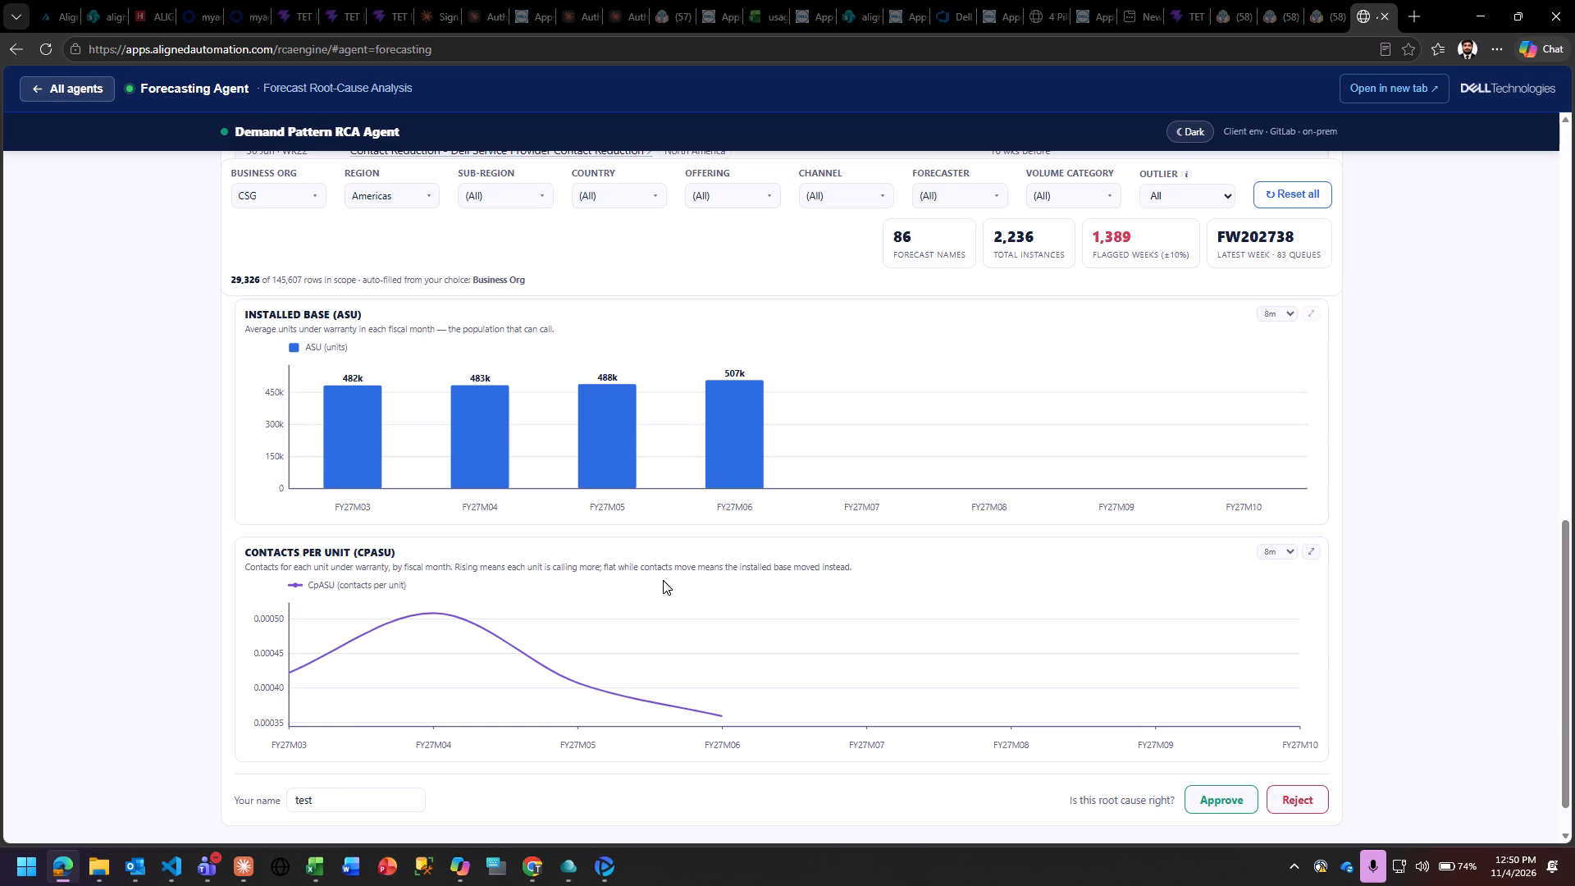
pyautogui.scroll(6, 663, 580)
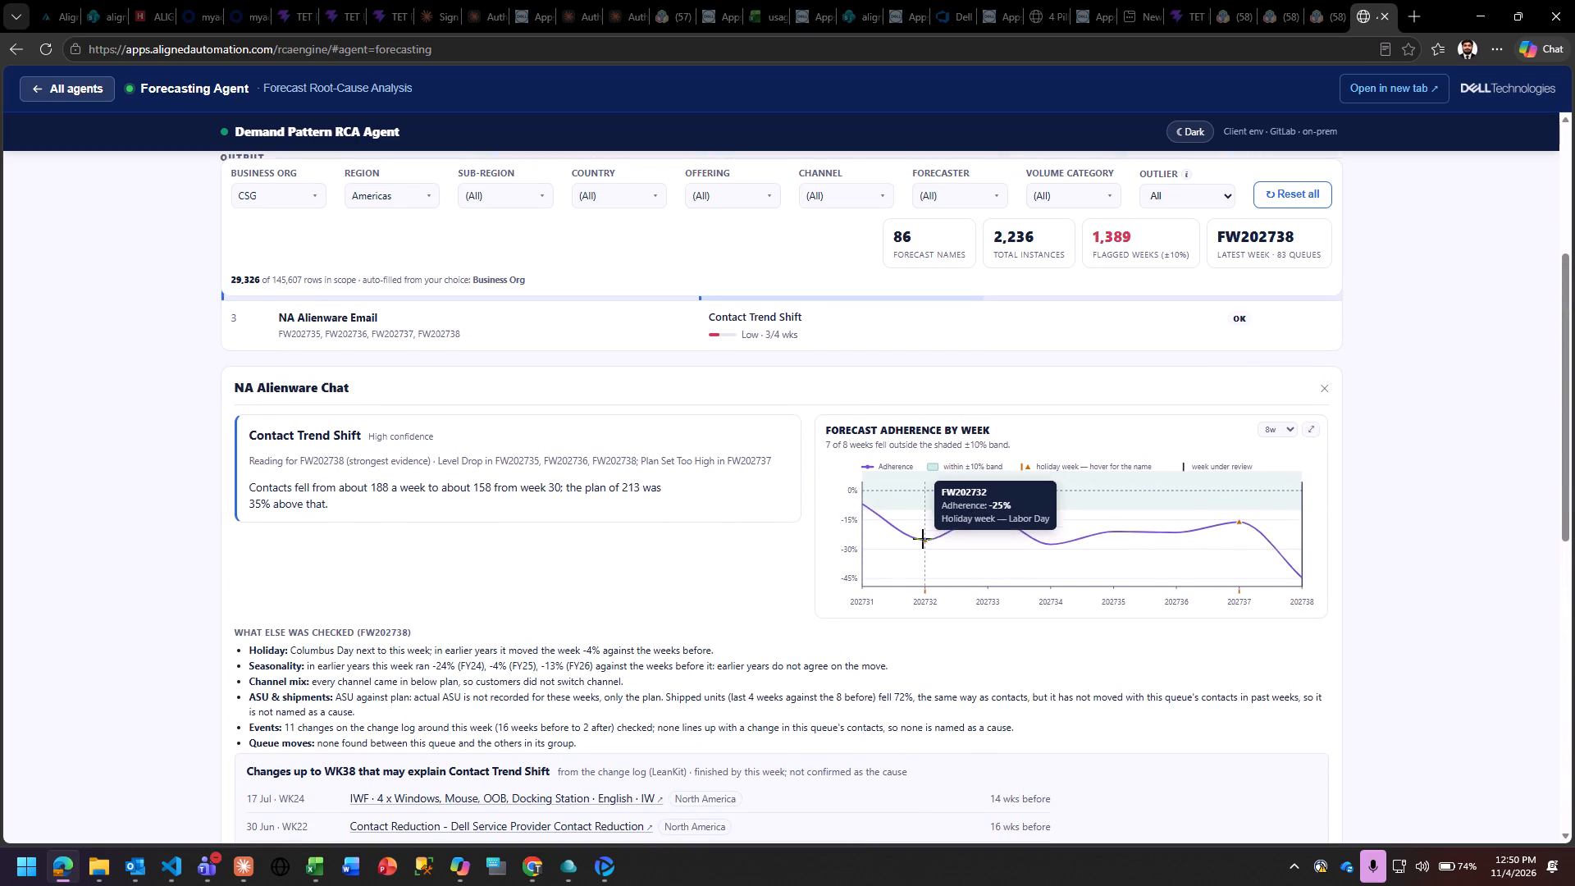
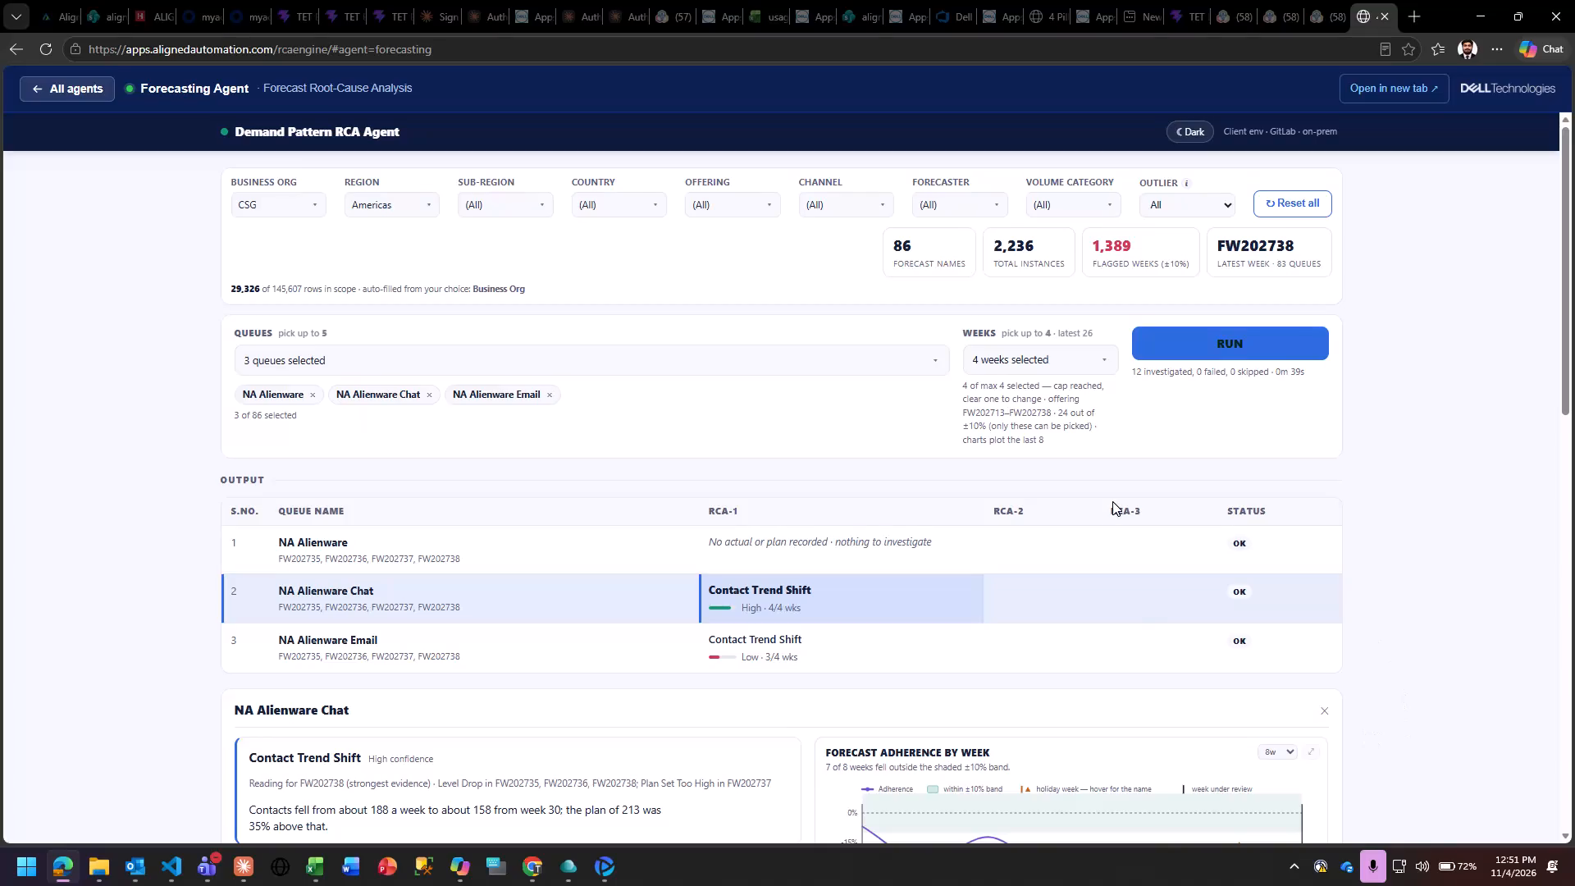
# Examine the additional checks listed for the NA Alienware Chat queue in FW202738, highlighting the Holiday finding.
pyautogui.scroll(-2, 1112, 501)
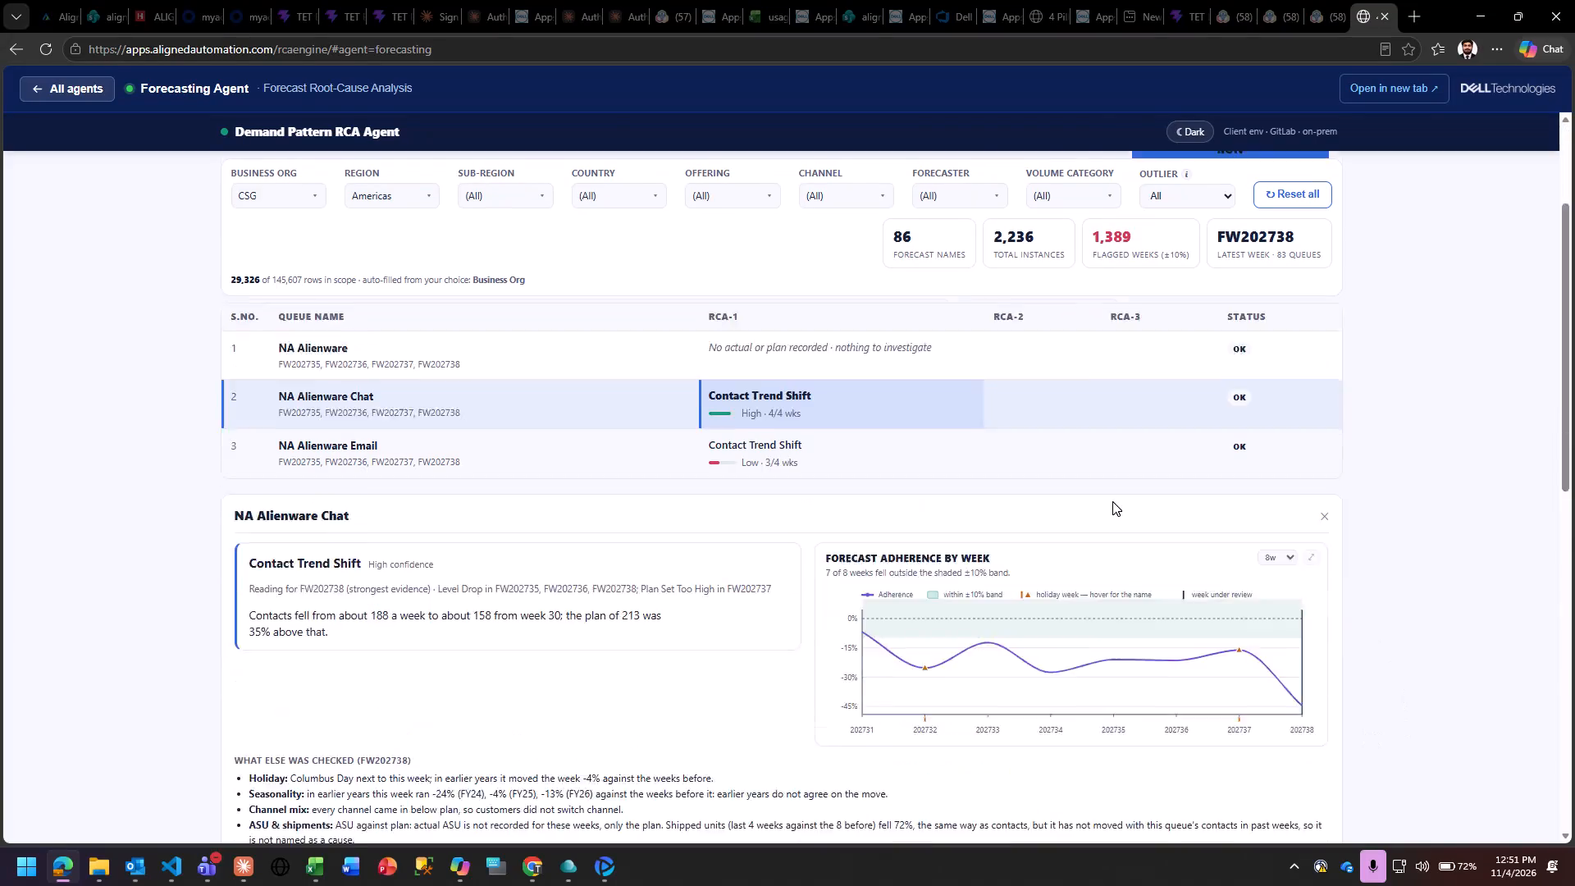
pyautogui.scroll(-2, 1112, 501)
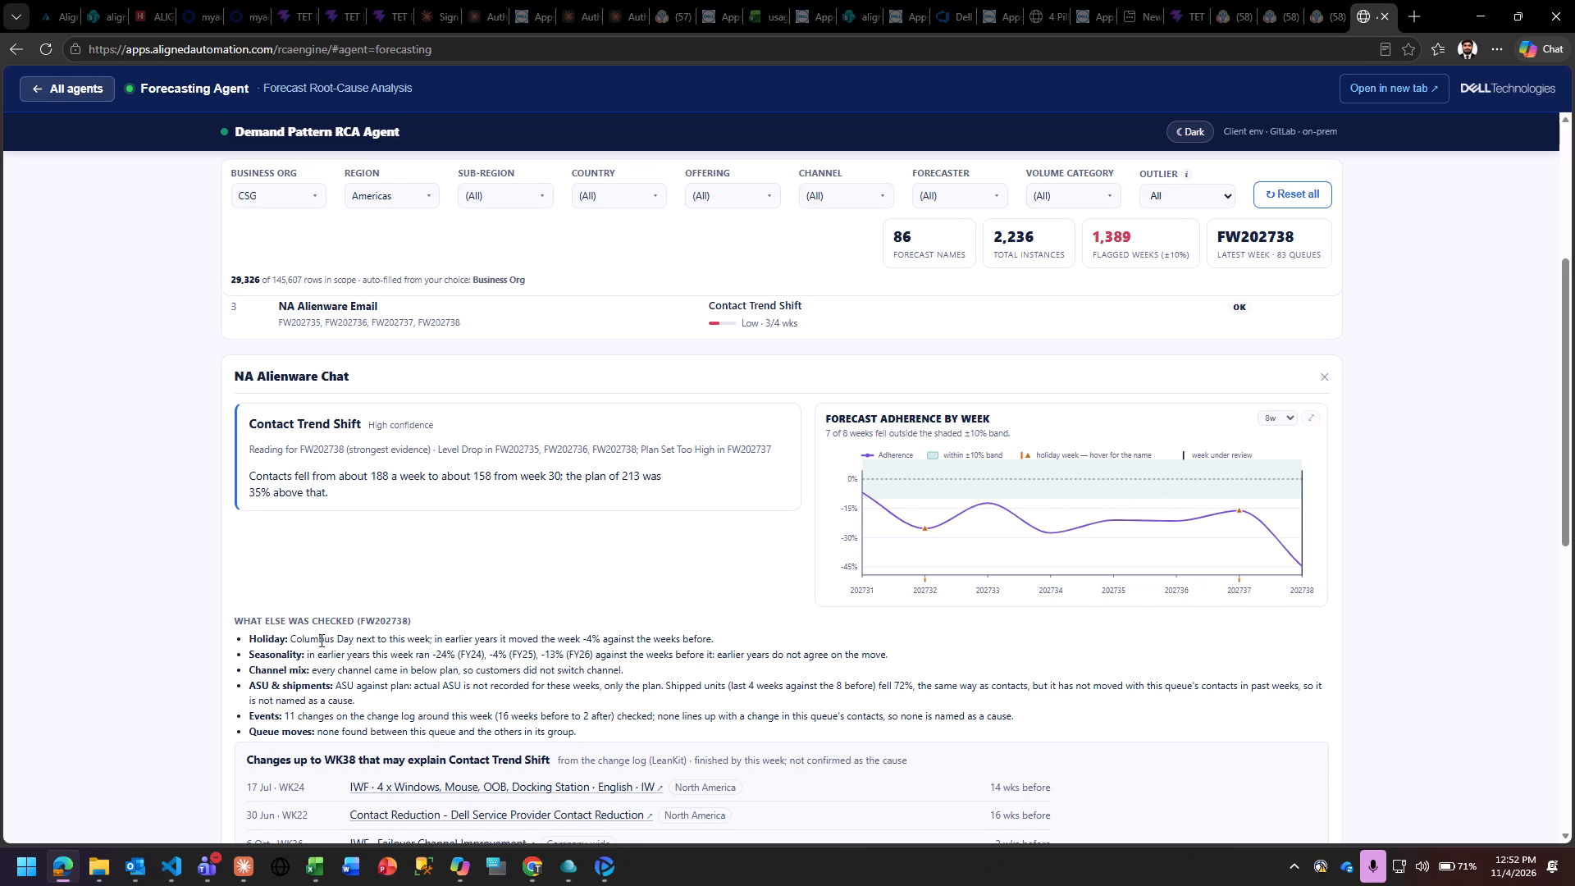
pyautogui.moveTo(320, 640); pyautogui.dragTo(609, 638)
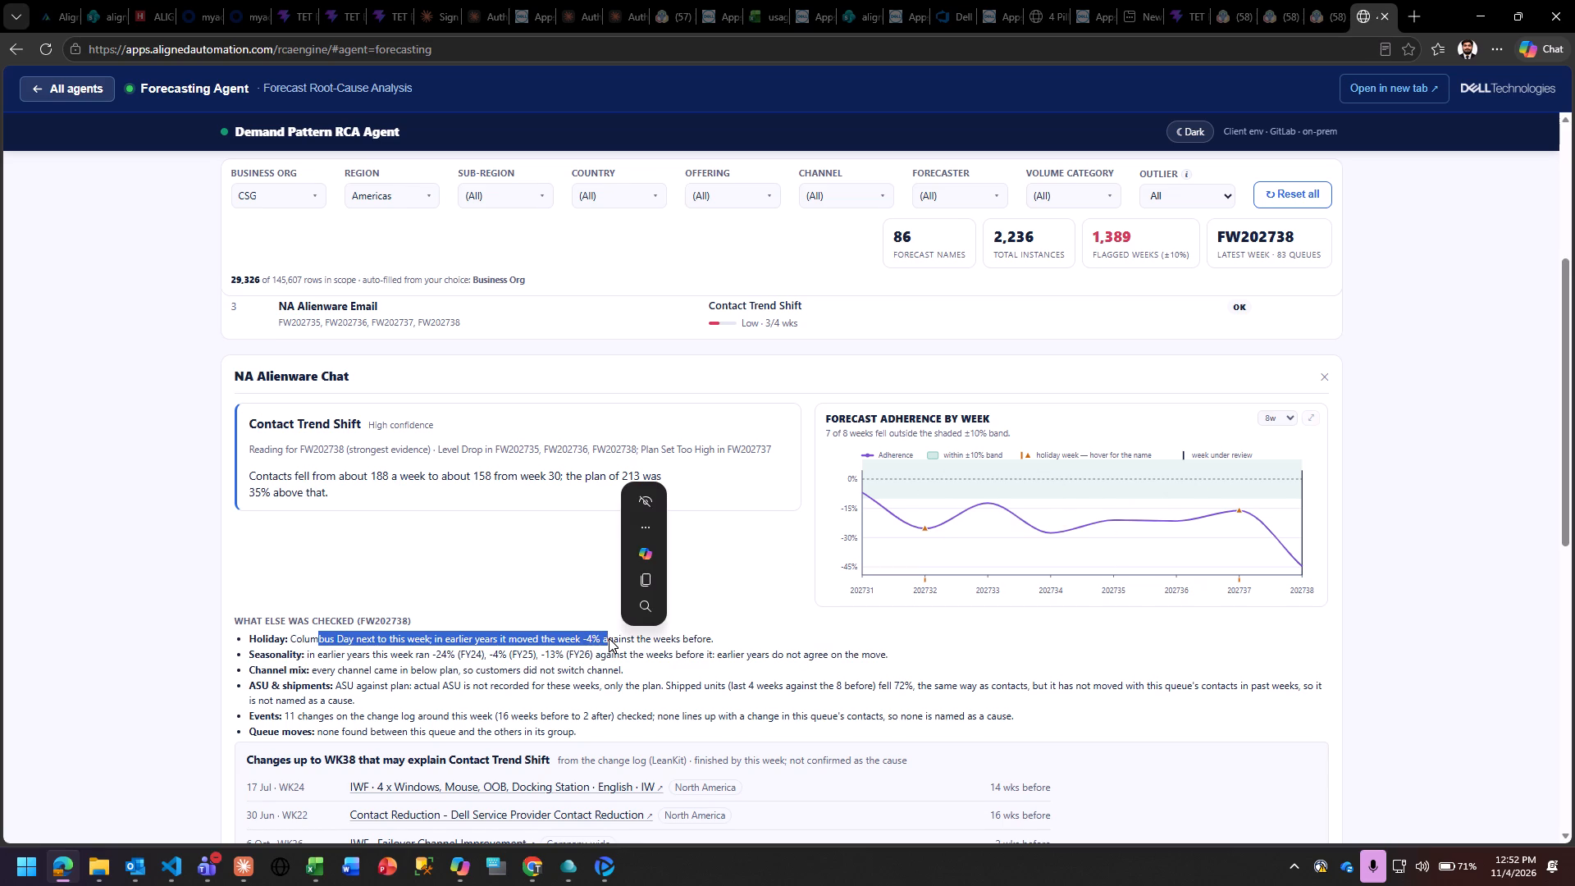
pyautogui.click(516, 568)
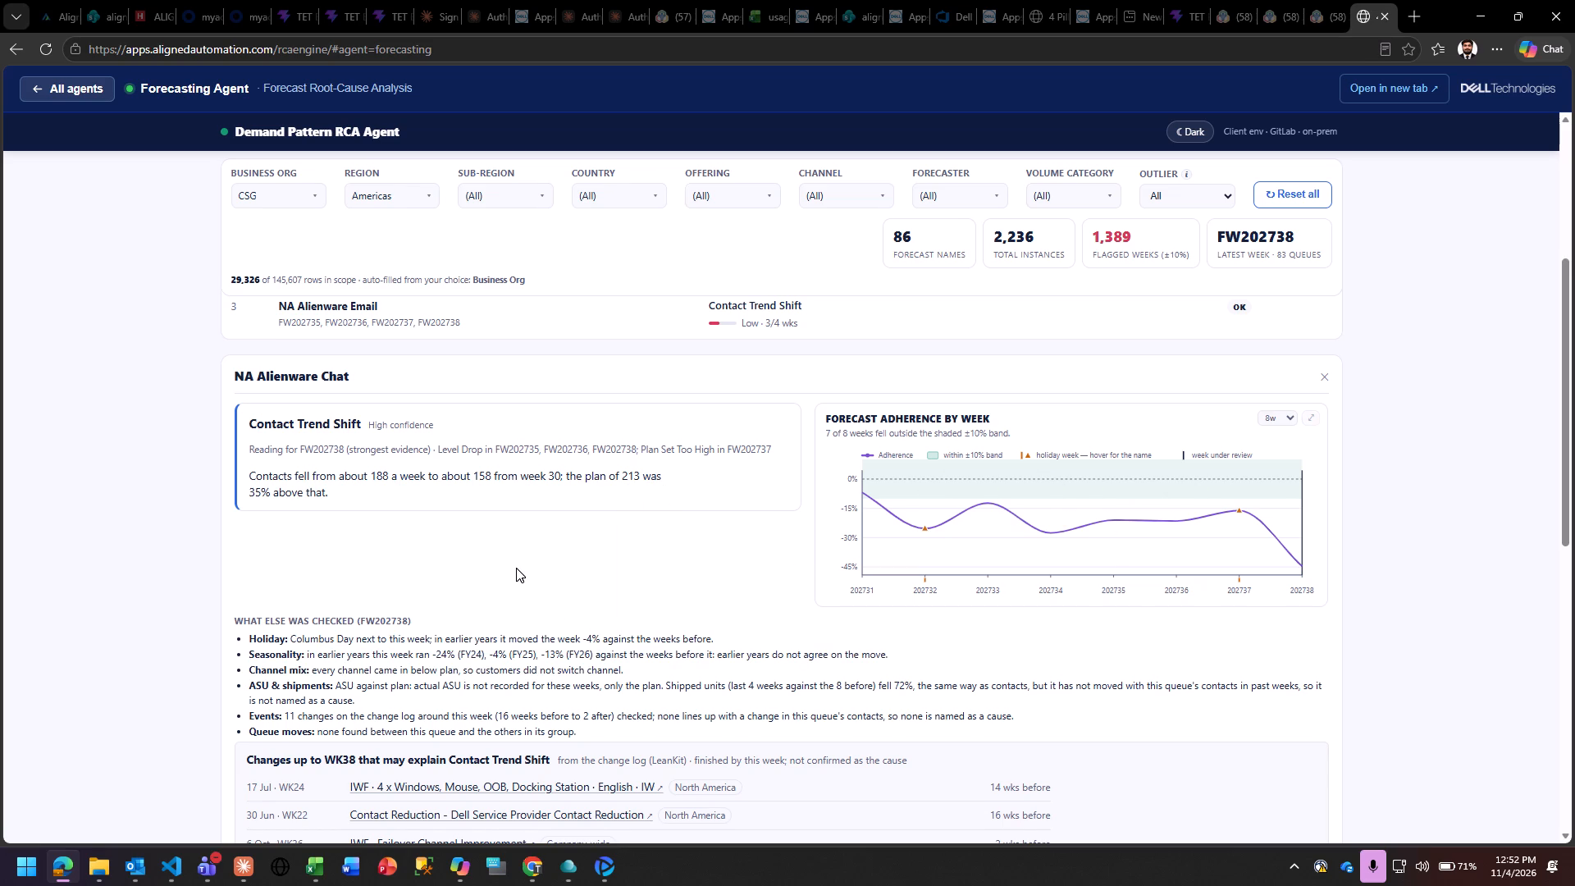